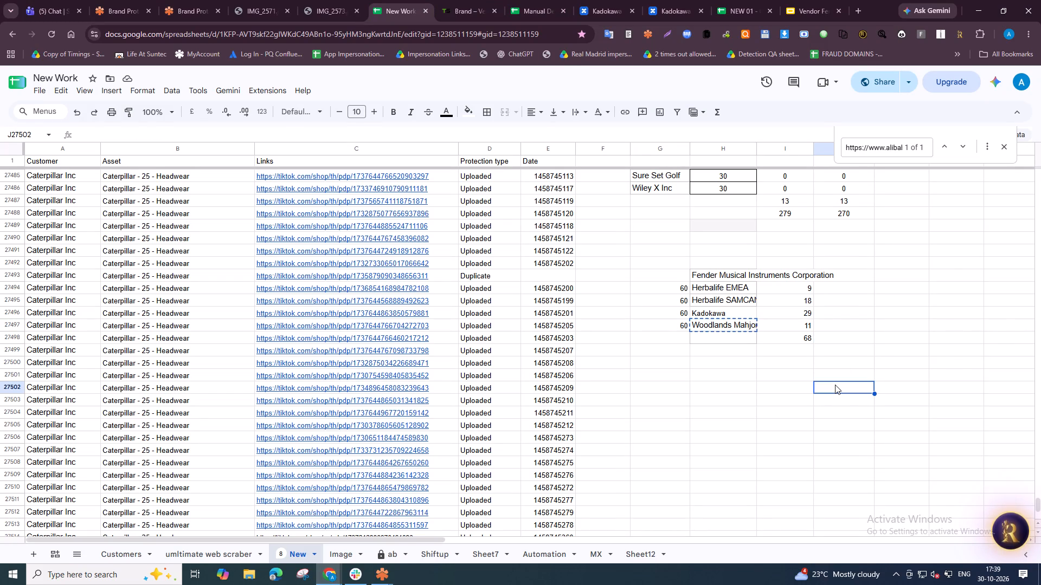
# Close the two Woodlands Mahjong product image tabs and return to the New Work spreadsheet.
pyautogui.click(835, 385)
pyautogui.click(459, 0)
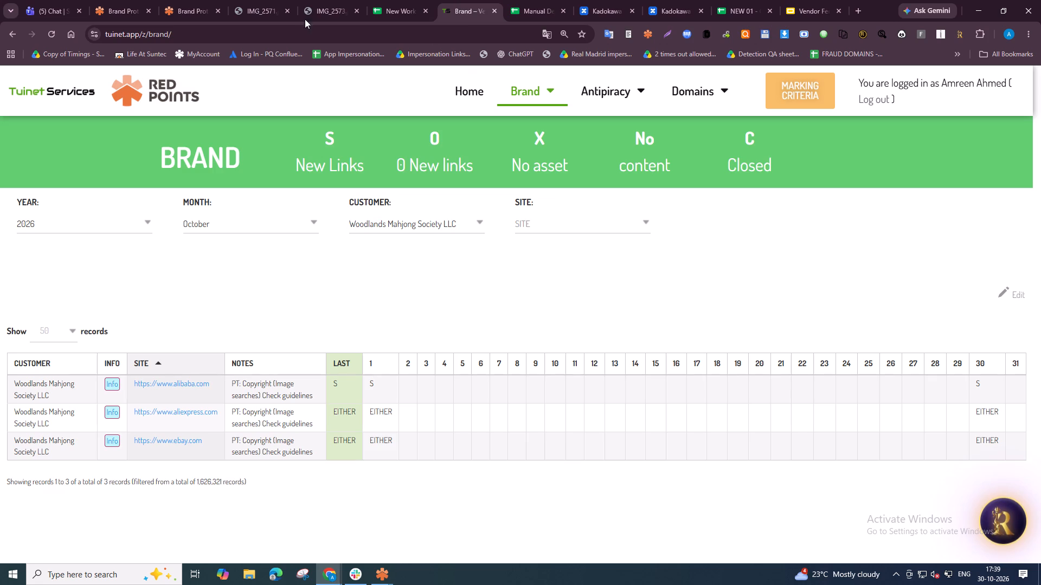
pyautogui.click(311, 0)
pyautogui.click(250, 0)
pyautogui.click(284, 10)
pyautogui.click(289, 10)
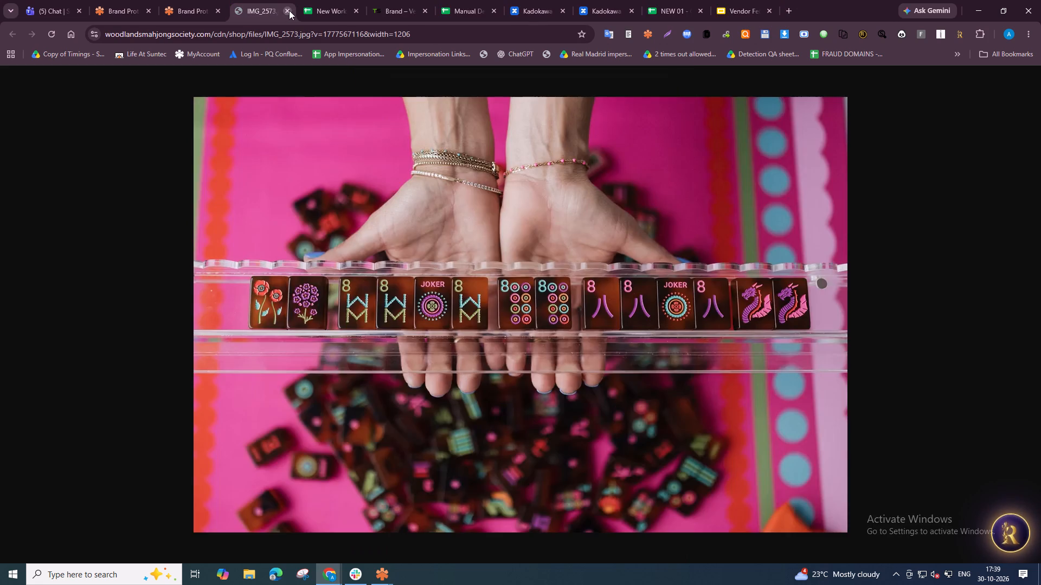
pyautogui.click(793, 377)
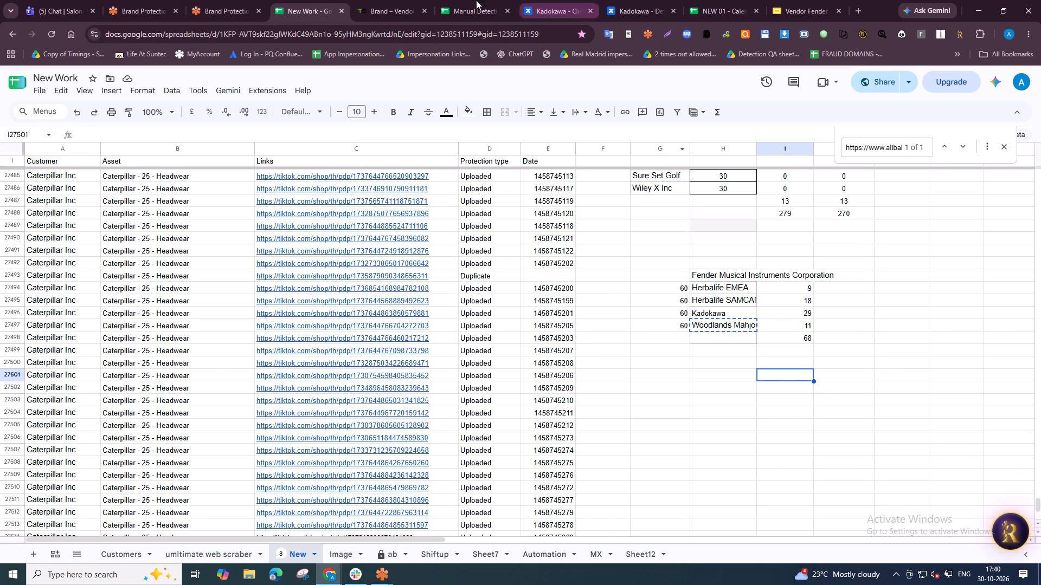
# Search the customer filter of the Brand tracking page for "fend".
pyautogui.click(423, 0)
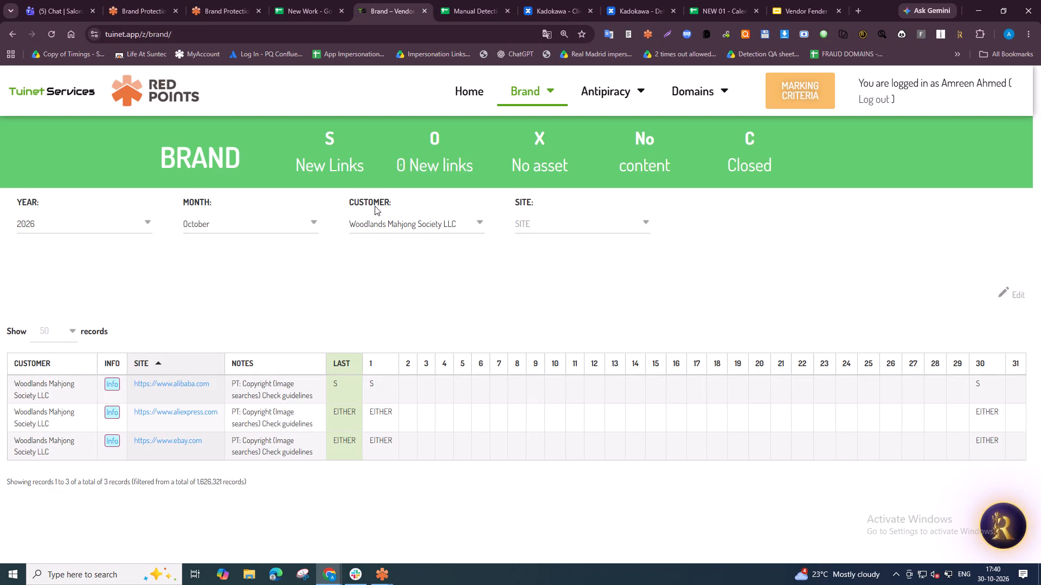
pyautogui.click(395, 230)
pyautogui.write('fned')
pyautogui.press('BackSpace')
pyautogui.press('BackSpace')
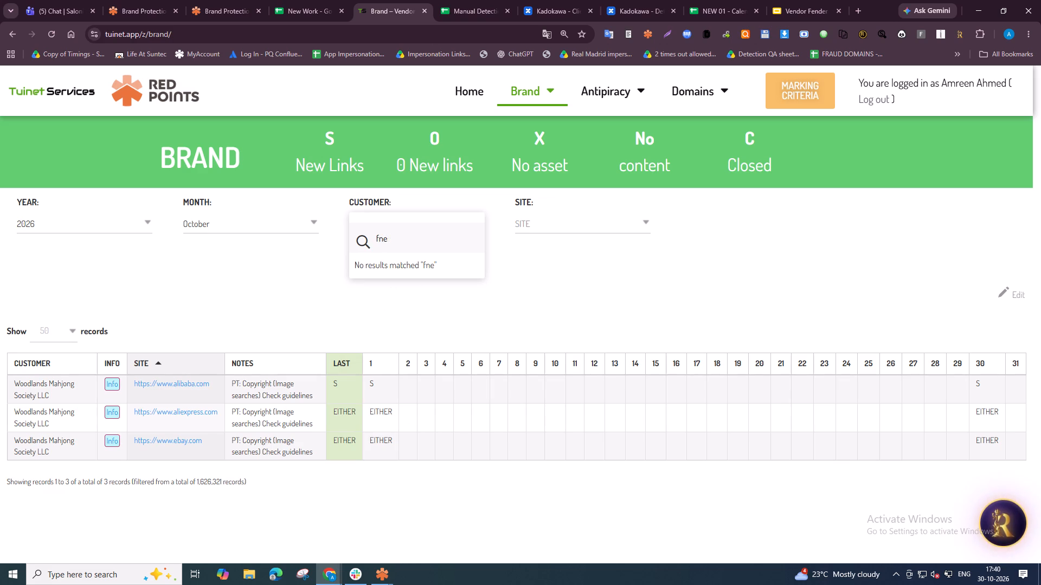
pyautogui.press('BackSpace')
pyautogui.press('e')
pyautogui.write('nd')
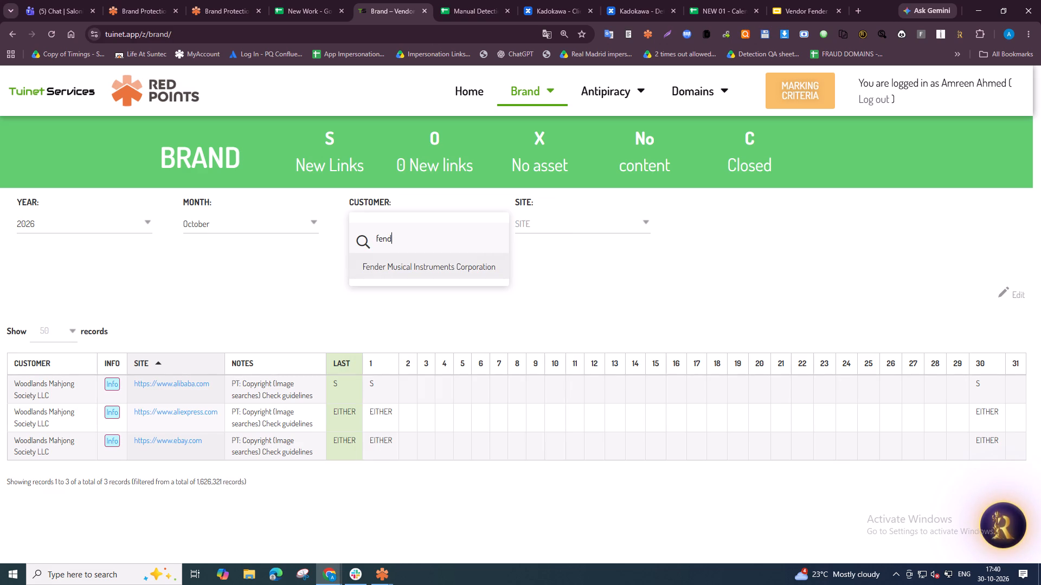
# Open the Amreen sheet of Manual Detection Records and go to the Link column in its last row.
pyautogui.click(470, 0)
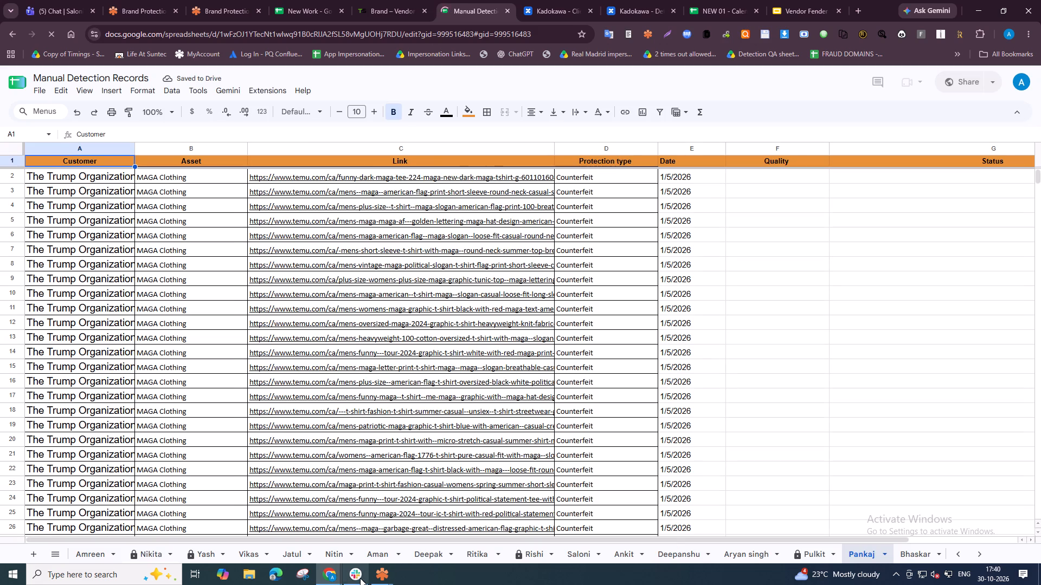
pyautogui.click(110, 550)
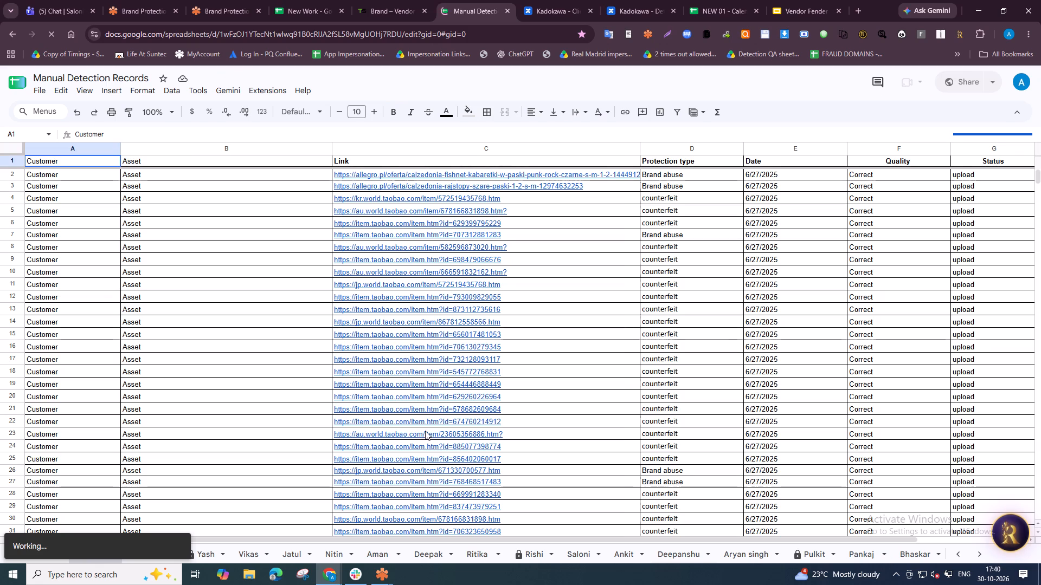
pyautogui.click(425, 431)
pyautogui.hotkey('ctrl', 'End')
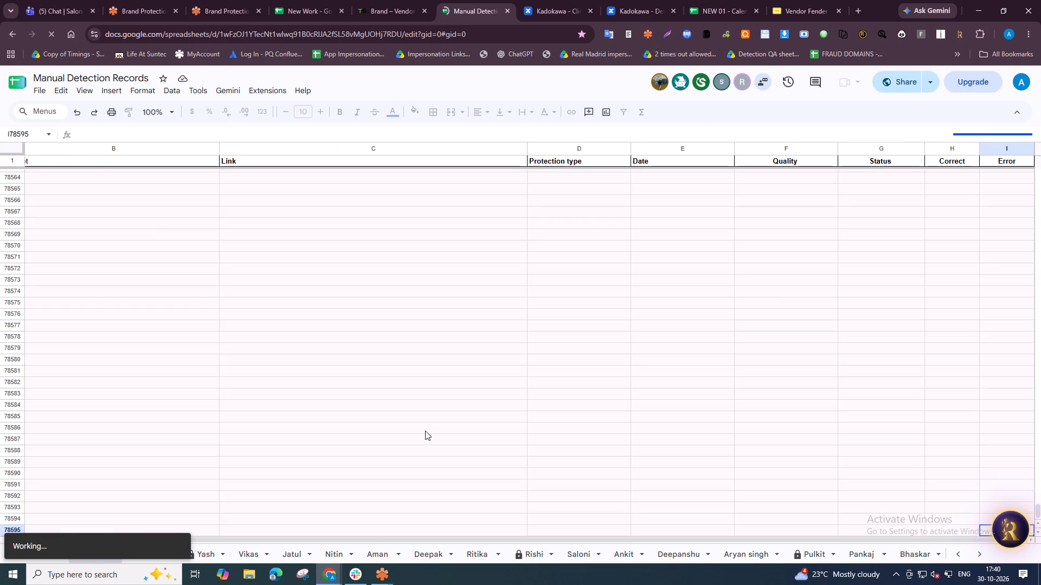
pyautogui.press('Left')
pyautogui.press('Left')
pyautogui.press('Left')
pyautogui.press('Left')
pyautogui.press('Left')
pyautogui.press('Left')
pyautogui.press('Left')
pyautogui.press('Left')
pyautogui.press('Left')
pyautogui.press('Left')
pyautogui.press('Left')
pyautogui.press('Left')
pyautogui.press('Left')
pyautogui.press('Left')
pyautogui.press('Left')
pyautogui.press('Left')
pyautogui.press('Left')
pyautogui.press('Left')
pyautogui.press('Left')
pyautogui.press('Left')
pyautogui.press('Left')
pyautogui.press('Left')
pyautogui.press('Left')
pyautogui.press('Left')
pyautogui.press('Left')
pyautogui.press('Left')
pyautogui.press('Left')
pyautogui.press('Left')
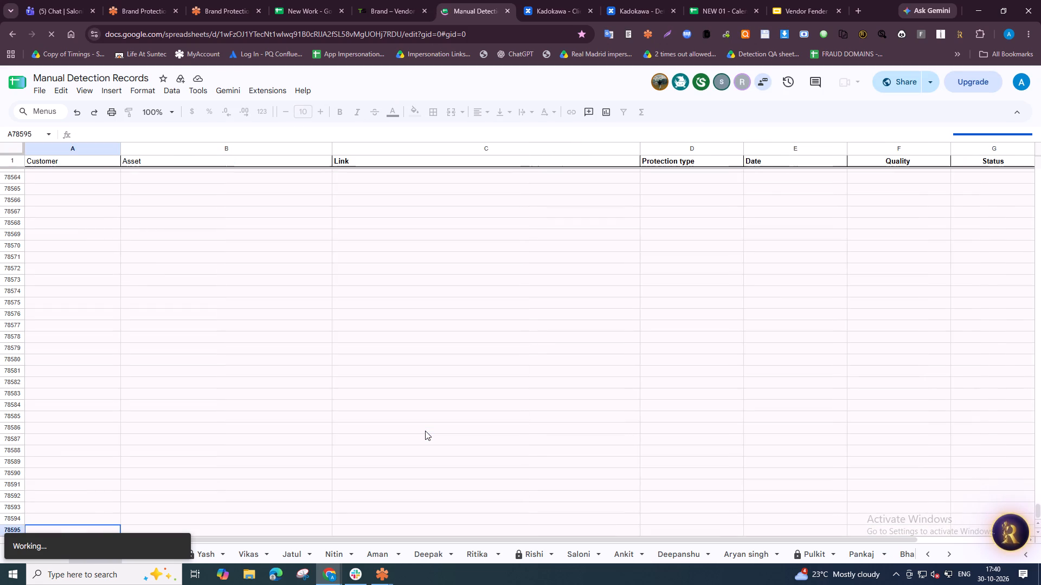
pyautogui.press('Right')
pyautogui.press('Right')
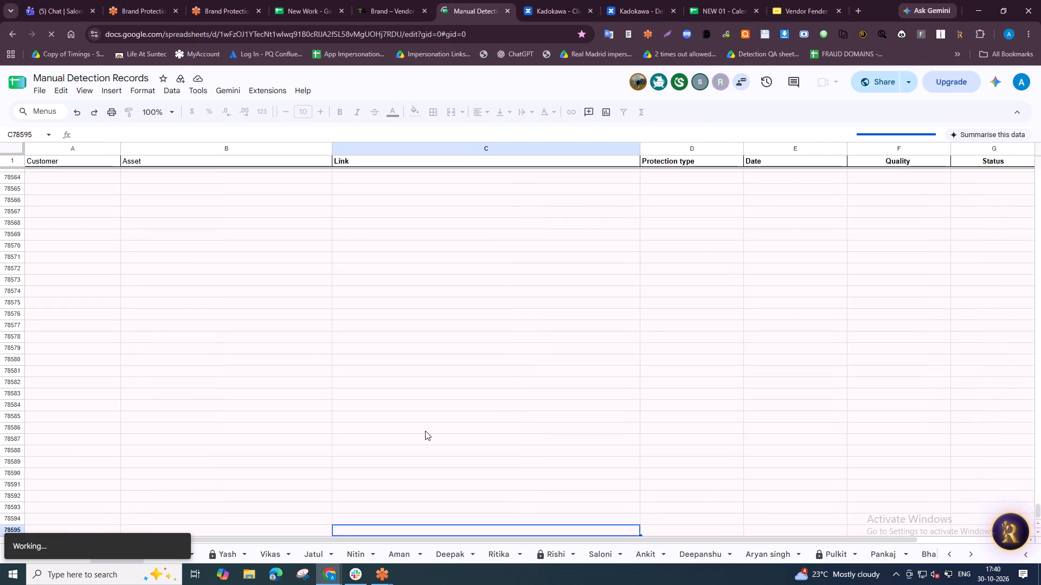
# Go up the Link column from the empty end rows to the last block of recorded links.
pyautogui.hotkey('ctrl', 'Up')
pyautogui.click(425, 431)
pyautogui.scroll(4, 425, 431)
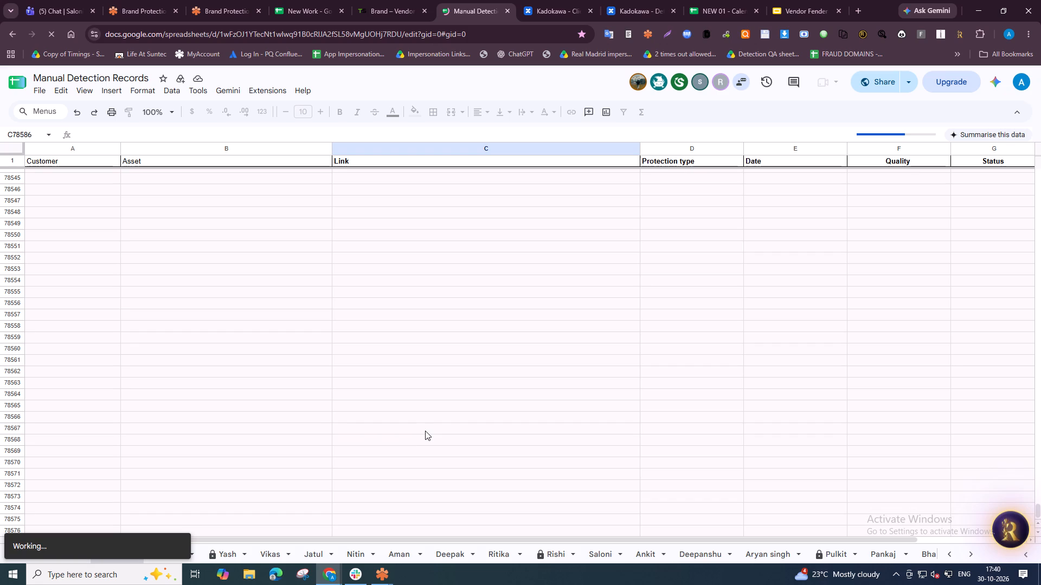
pyautogui.hotkey('ctrl', 'Up')
pyautogui.scroll(10, 425, 431)
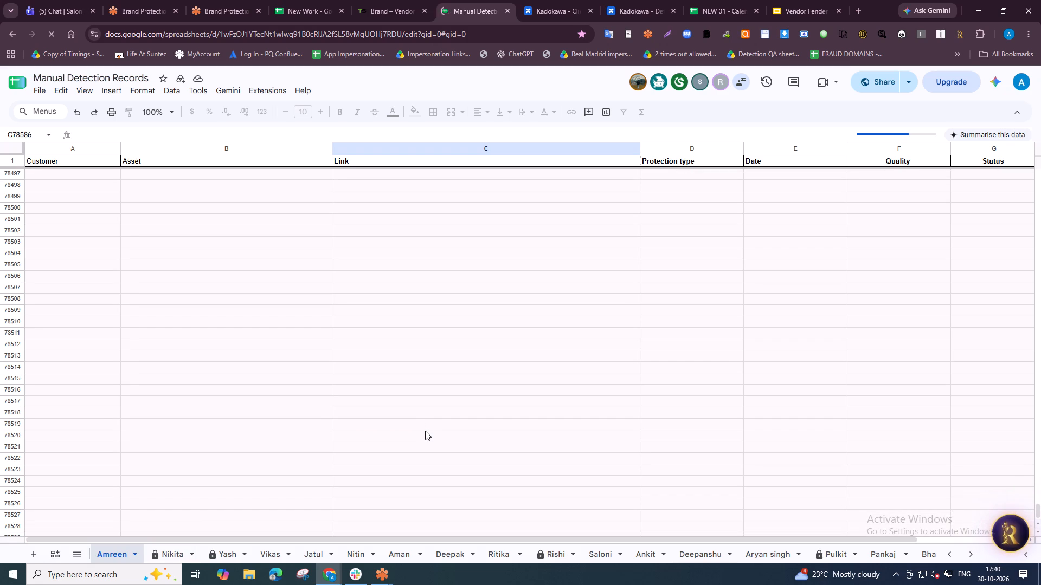
pyautogui.click(425, 431)
pyautogui.hotkey('ctrl', 'End')
pyautogui.hotkey('ctrl', 'Left')
pyautogui.hotkey('ctrl', 'Left')
pyautogui.press('Right')
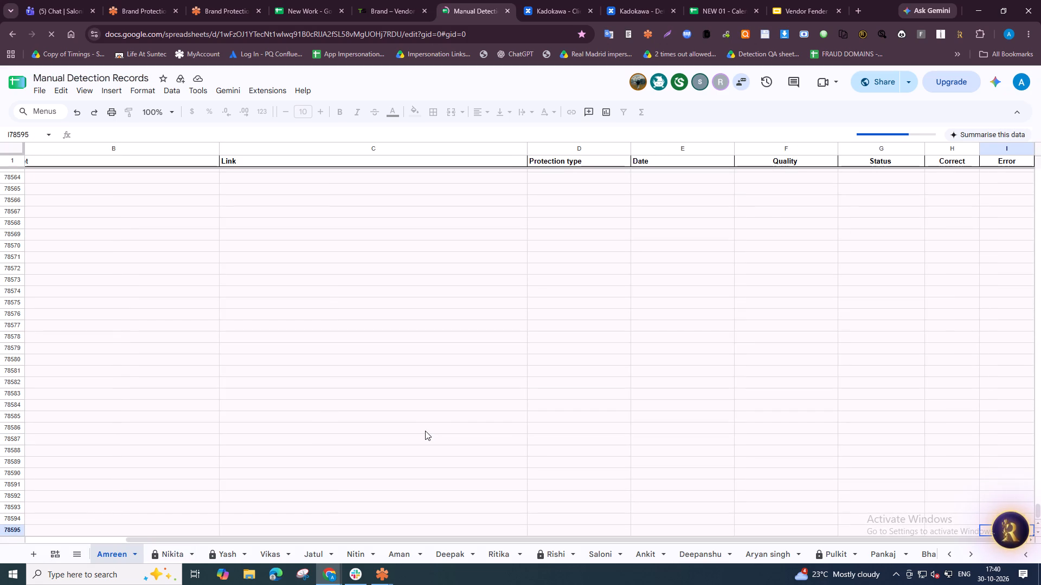
pyautogui.click(425, 431)
pyautogui.hotkey('ctrl', 'Up')
pyautogui.press('Up')
pyautogui.hotkey('ctrl', 'Up')
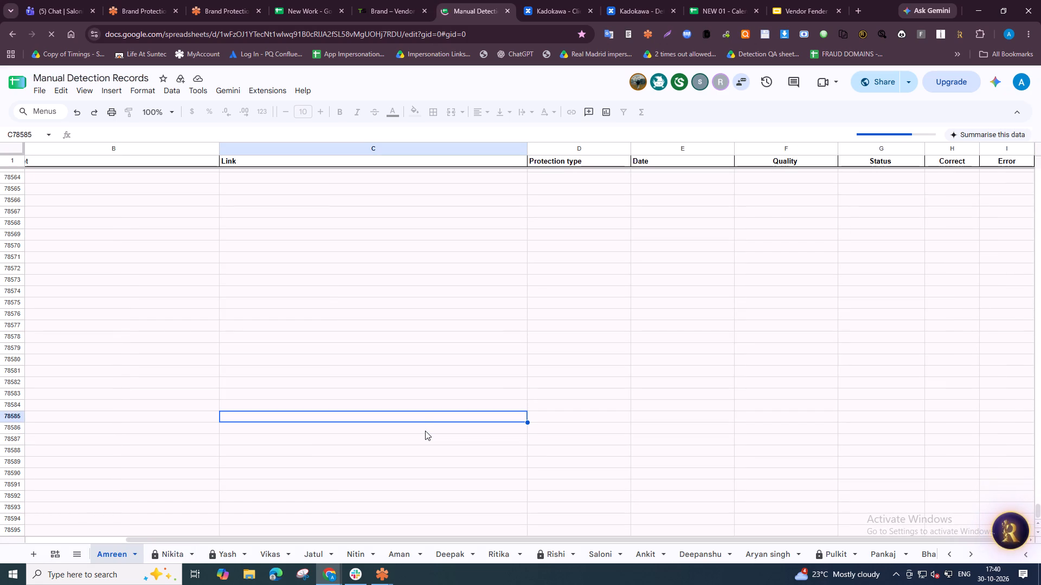
pyautogui.click(425, 431)
pyautogui.scroll(-4, 425, 431)
pyautogui.click(433, 448)
pyautogui.hotkey('ctrl', 'Up')
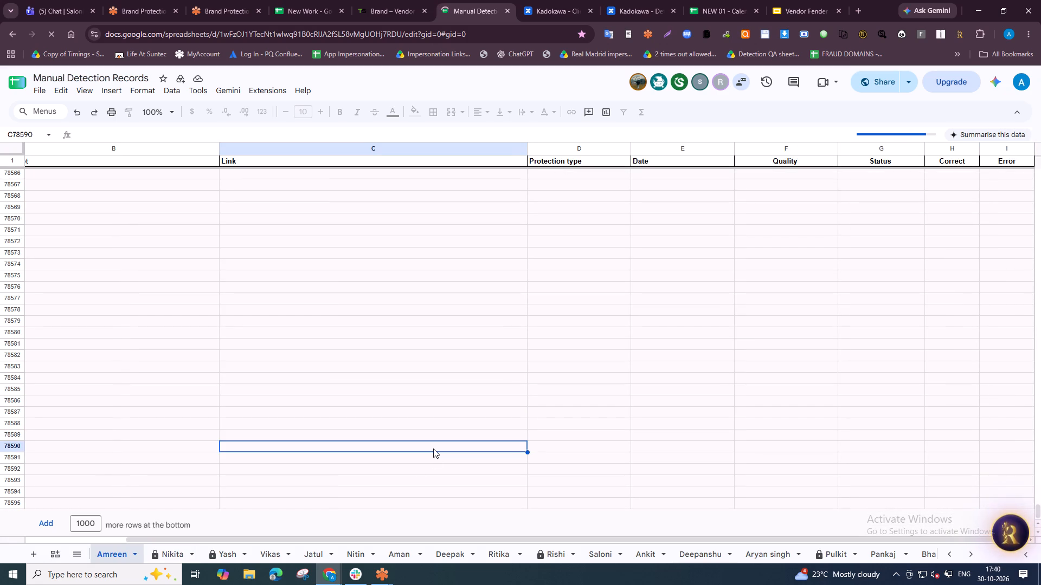
pyautogui.scroll(5, 433, 448)
pyautogui.click(431, 441)
pyautogui.hotkey('ctrl', 'Up')
pyautogui.hotkey('ctrl', 'Up')
pyautogui.hotkey('ctrl', 'Up')
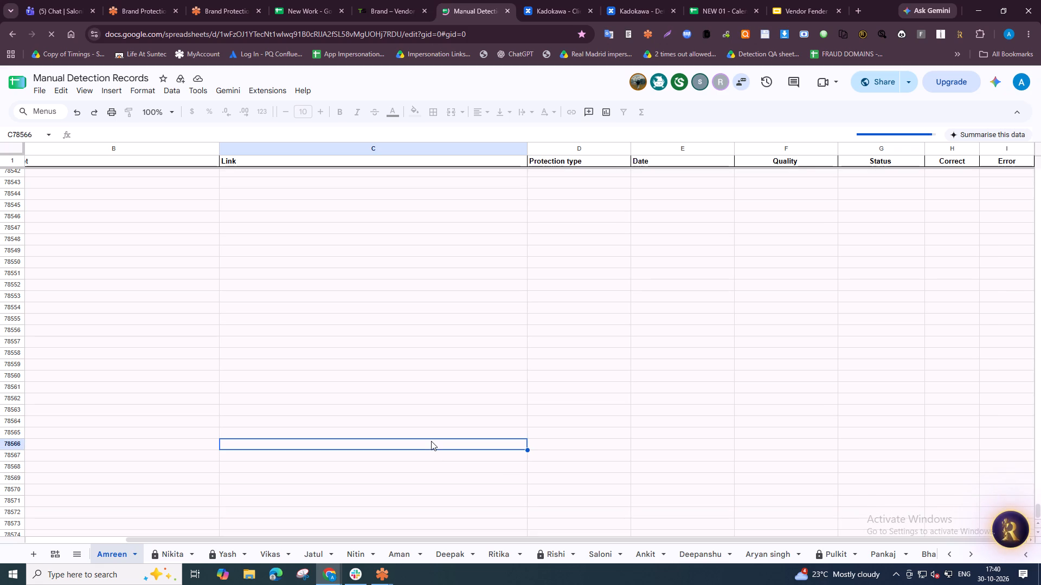
pyautogui.scroll(6, 435, 435)
pyautogui.click(433, 306)
pyautogui.hotkey('ctrl', 'Up')
pyautogui.hotkey('ctrl', 'Up')
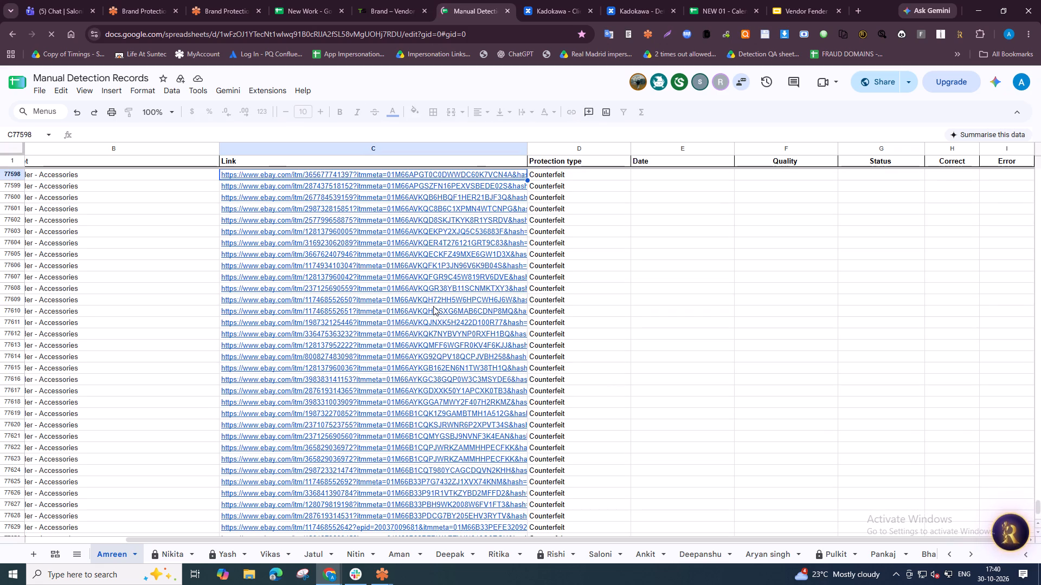
# Find the first row of the Fender - Accessories block, view its eBay listing, and close the listing.
pyautogui.hotkey('ctrl', 'Down')
pyautogui.hotkey('ctrl', 'Left')
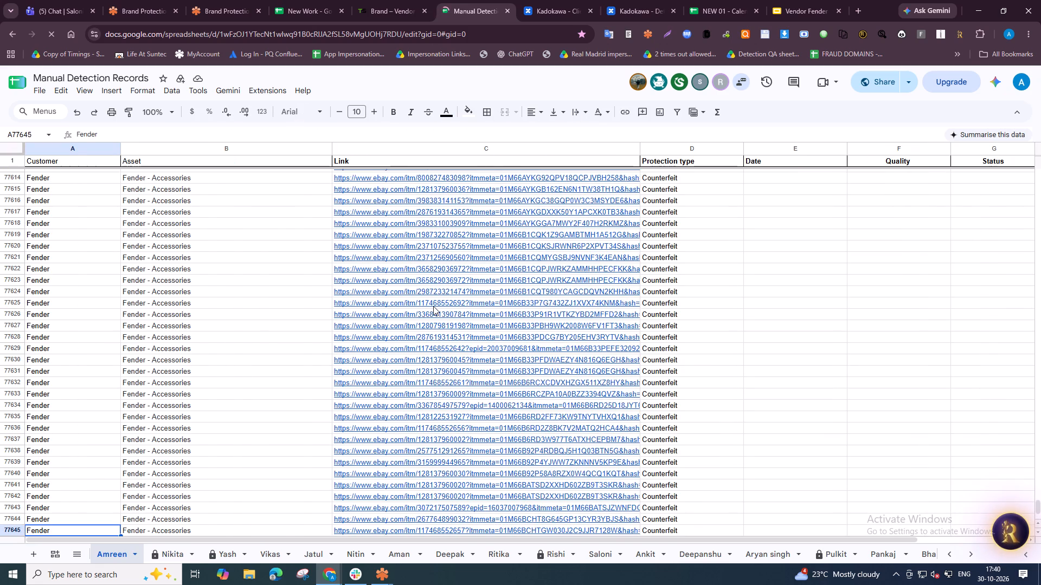
pyautogui.hotkey('ctrl', 'Left')
pyautogui.hotkey('ctrl', 'Up')
pyautogui.press('Right')
pyautogui.press('Right')
pyautogui.press('Up')
pyautogui.press('Down')
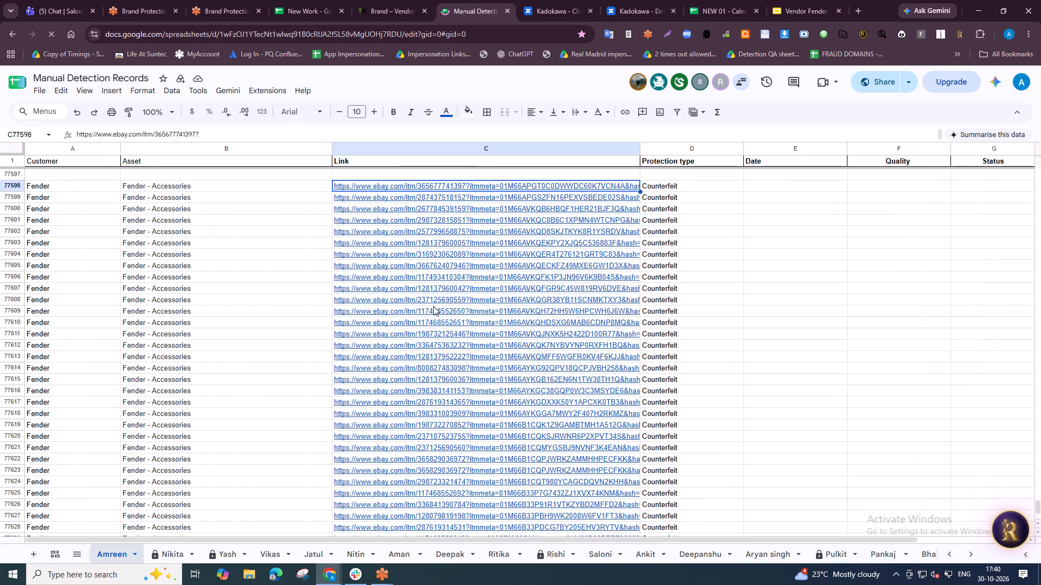
pyautogui.hotkey('alt', 'Return')
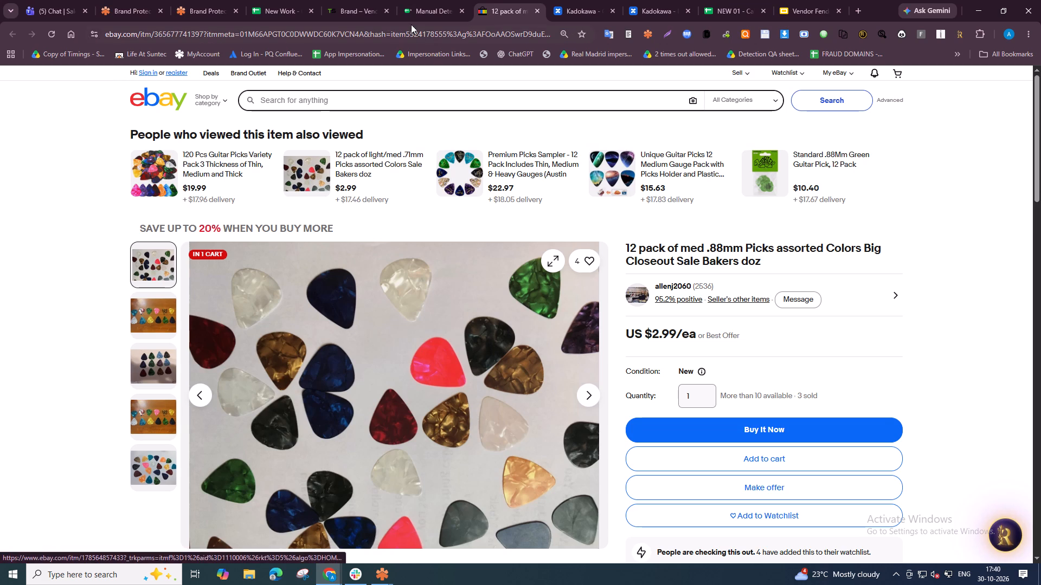
pyautogui.click(536, 11)
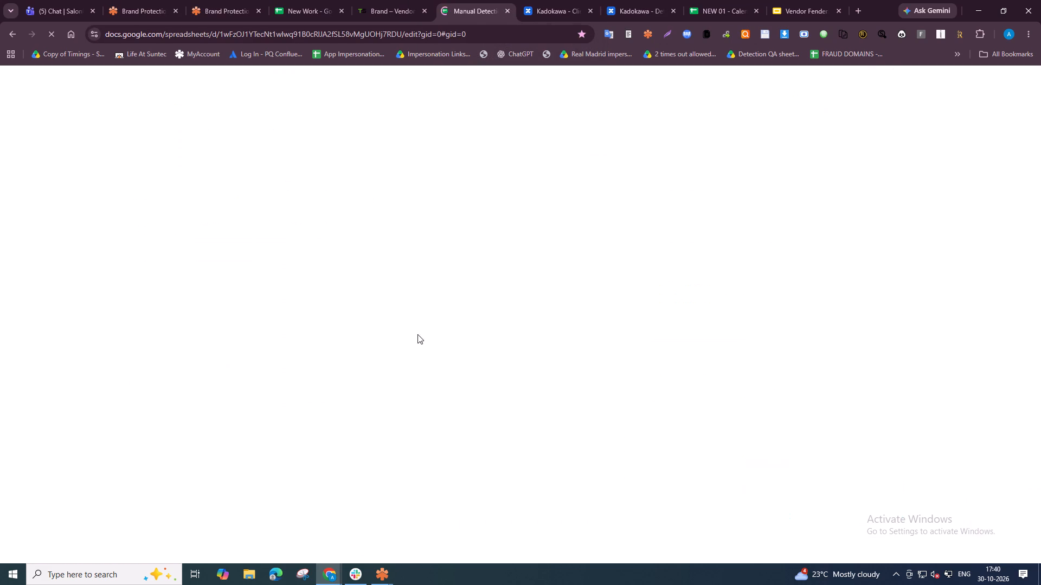
# Open the eBay listing linked in the last row of the Fender - Accessories block.
pyautogui.click(454, 365)
pyautogui.hotkey('ctrl', 'Down')
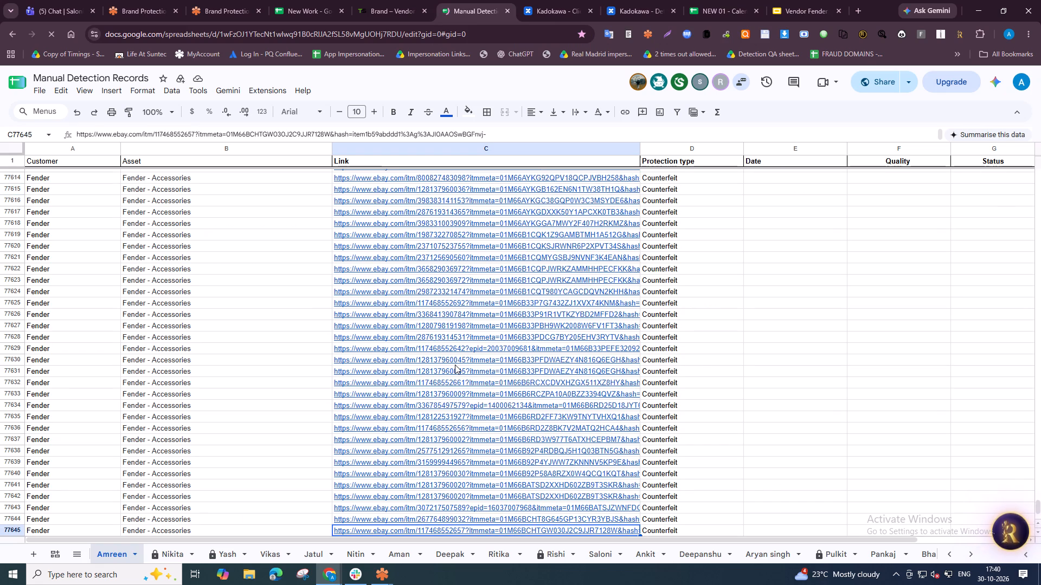
pyautogui.hotkey('alt', 'Return')
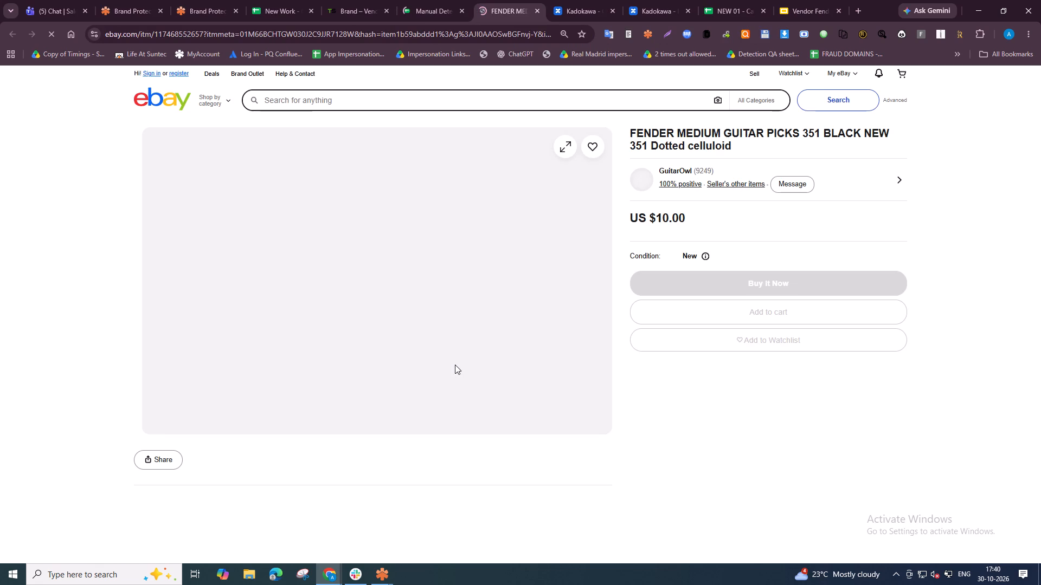
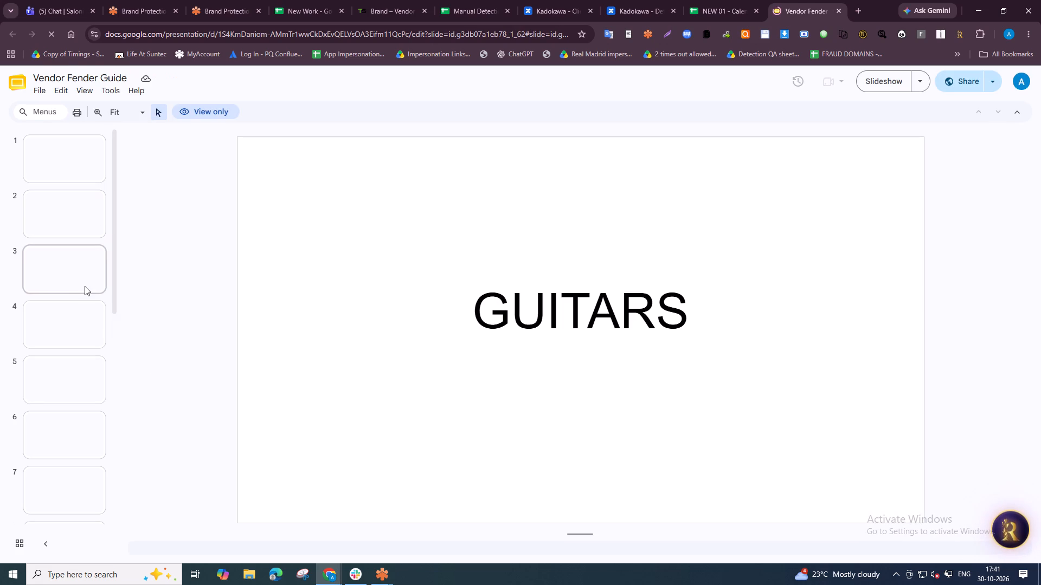
# Look through the Vendor Fender Guide slides from the guitars section through headstocks to the guitar parts section.
pyautogui.scroll(-5, 85, 281)
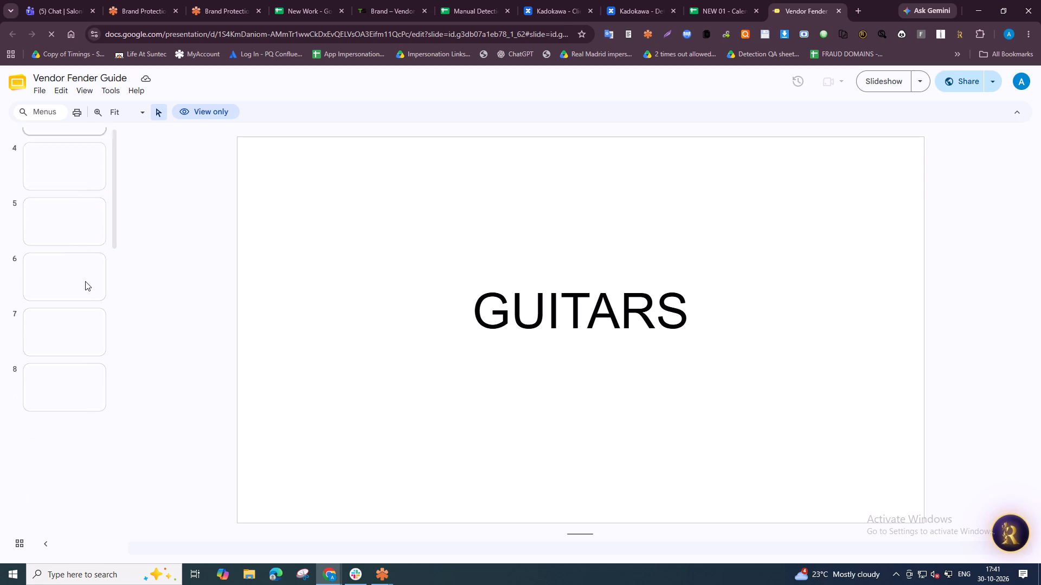
pyautogui.click(85, 287)
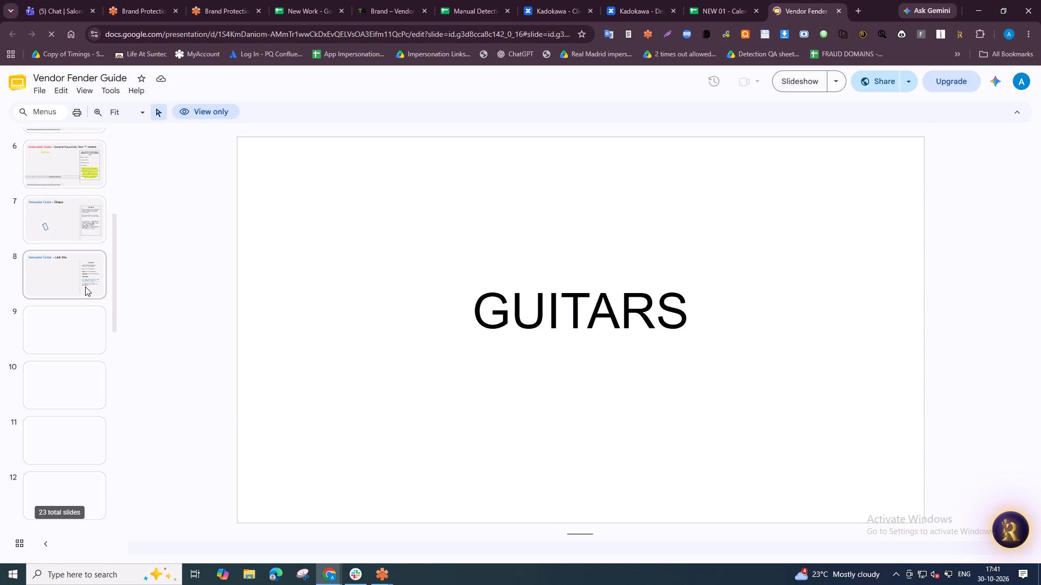
pyautogui.scroll(-4, 85, 320)
pyautogui.click(86, 343)
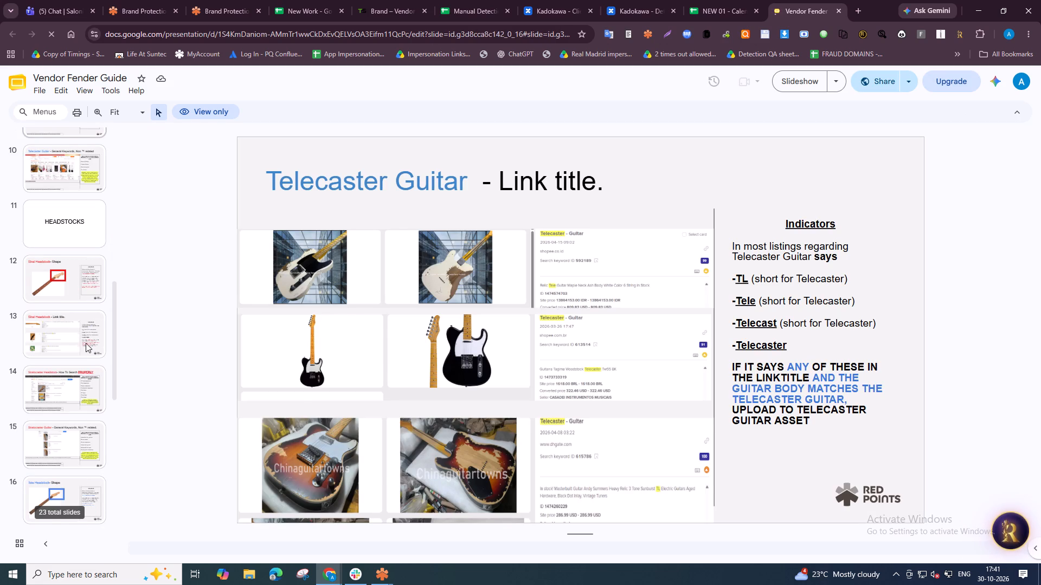
pyautogui.click(69, 428)
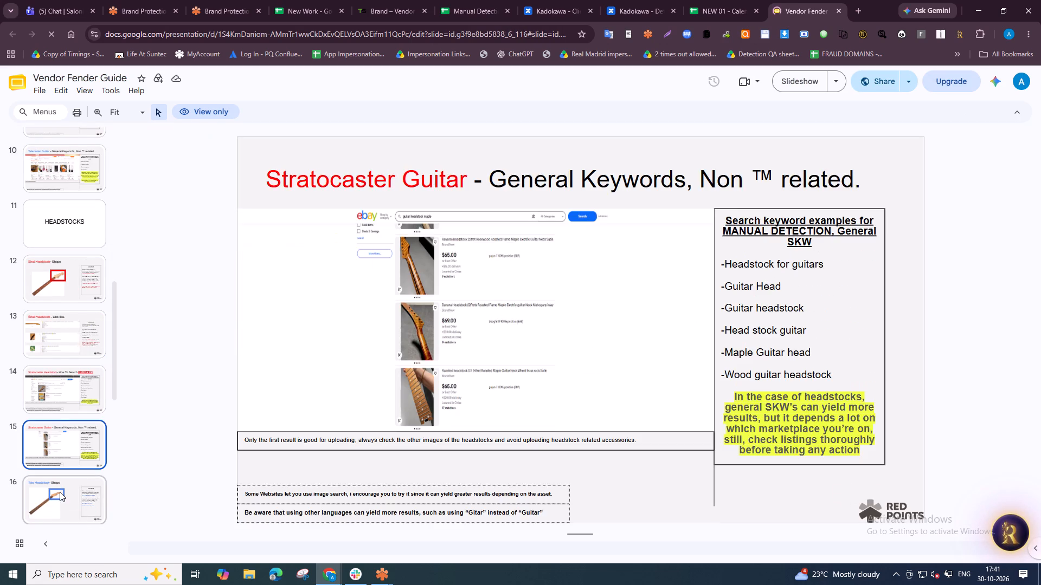
pyautogui.click(60, 492)
pyautogui.scroll(-6, 80, 412)
pyautogui.click(76, 385)
pyautogui.click(68, 457)
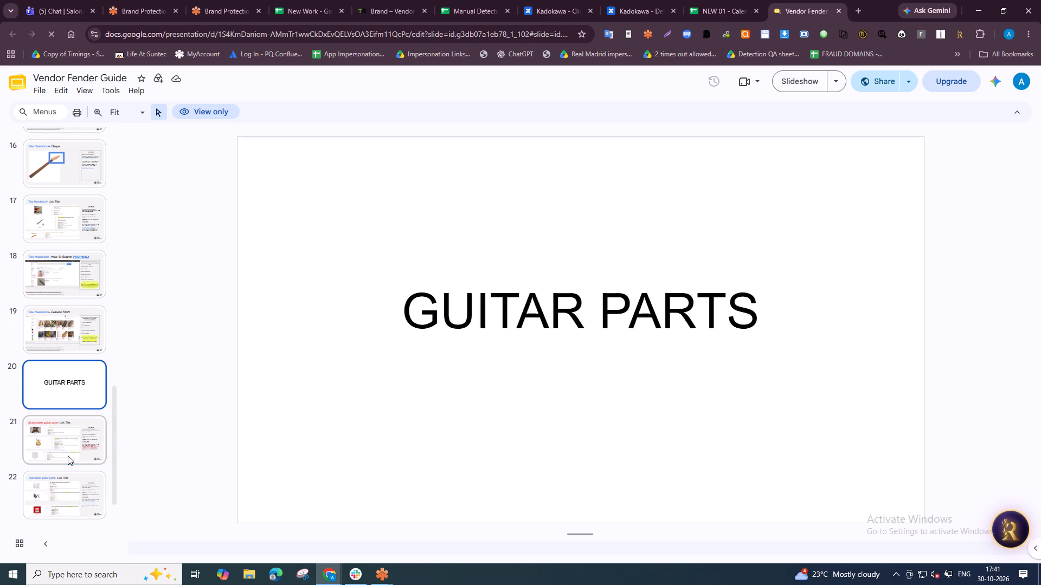
# Search the Vendor Fender Guide for "access" and go through the matches.
pyautogui.hotkey('ctrl', 'f')
pyautogui.write('access')
pyautogui.press('Return')
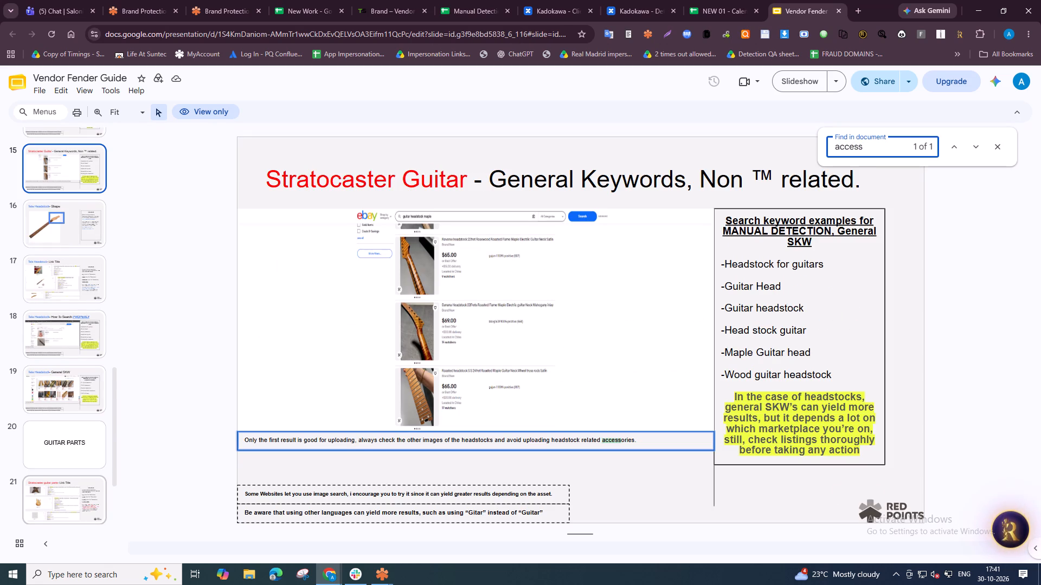
pyautogui.press('Return')
pyautogui.press('Return')
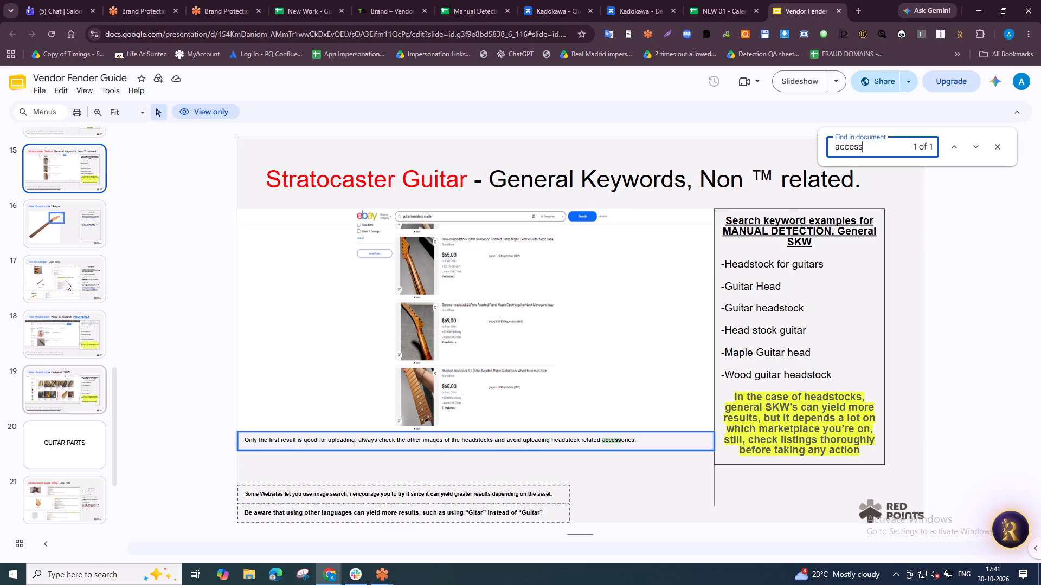
# View the Tele Headstock - Link Title slide, and cycle through the matches for "access" in the guide again.
pyautogui.click(61, 266)
pyautogui.click(863, 135)
pyautogui.click(864, 142)
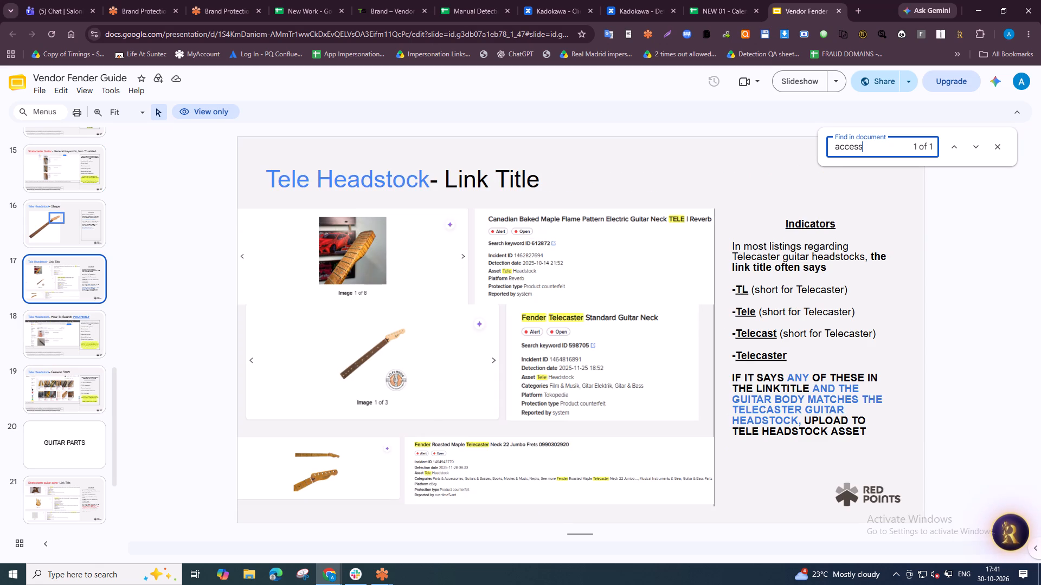
pyautogui.press('Return')
pyautogui.press('Return')
pyautogui.press('Return')
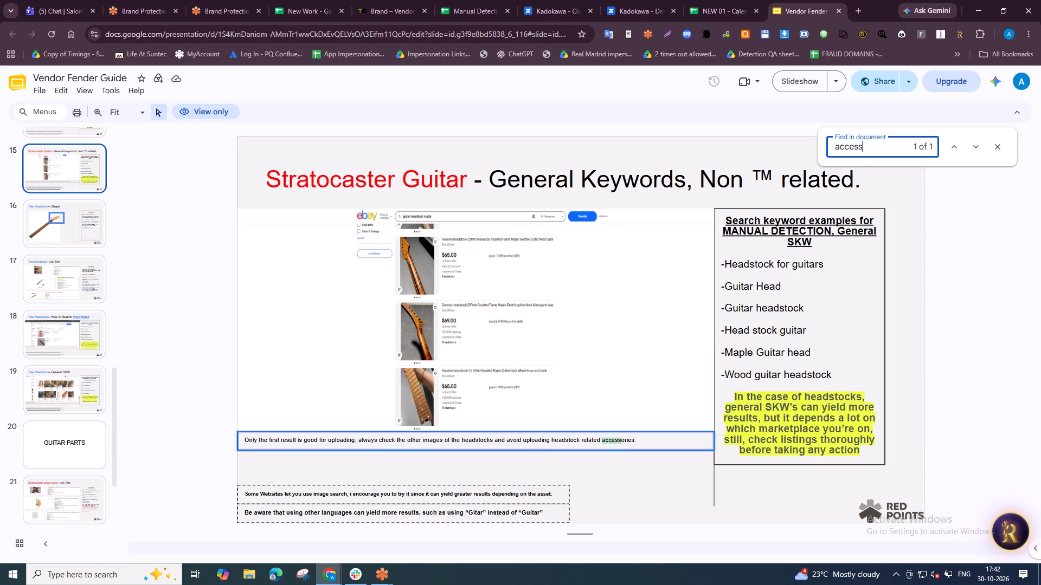
pyautogui.press('Return')
pyautogui.press('Return')
pyautogui.press('Return')
pyautogui.press('Return')
pyautogui.press('Return')
pyautogui.press('Return')
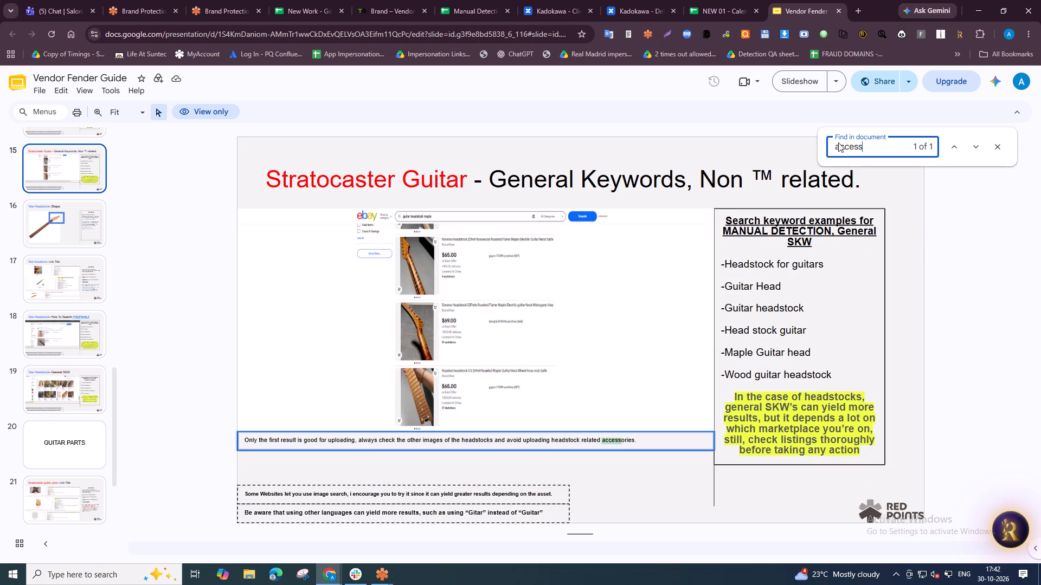
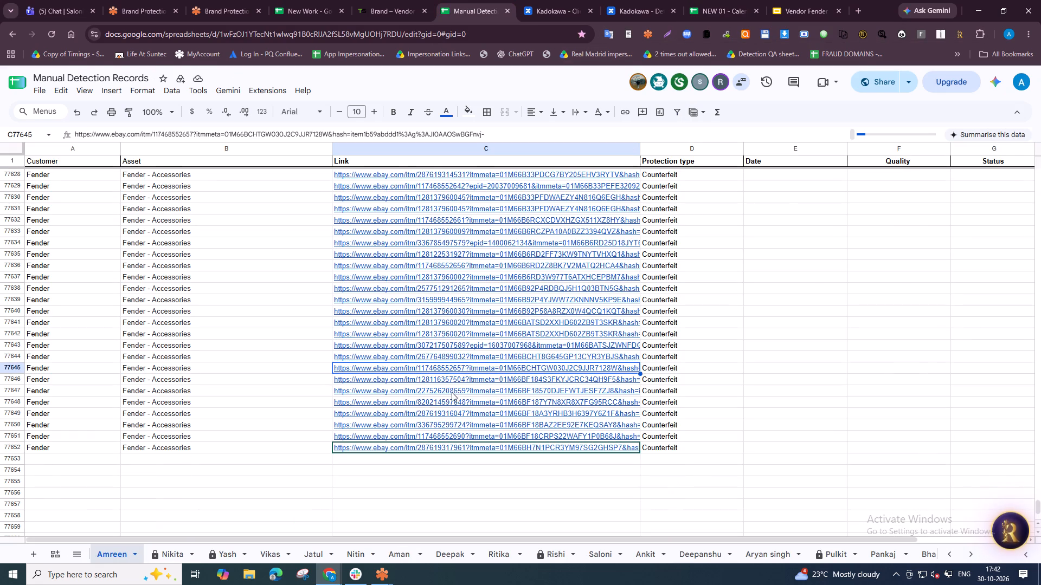
# Check the recorded Fender - Accessories eBay listing in row 77647, and close it again.
pyautogui.click(453, 389)
pyautogui.hotkey('alt', 'Return')
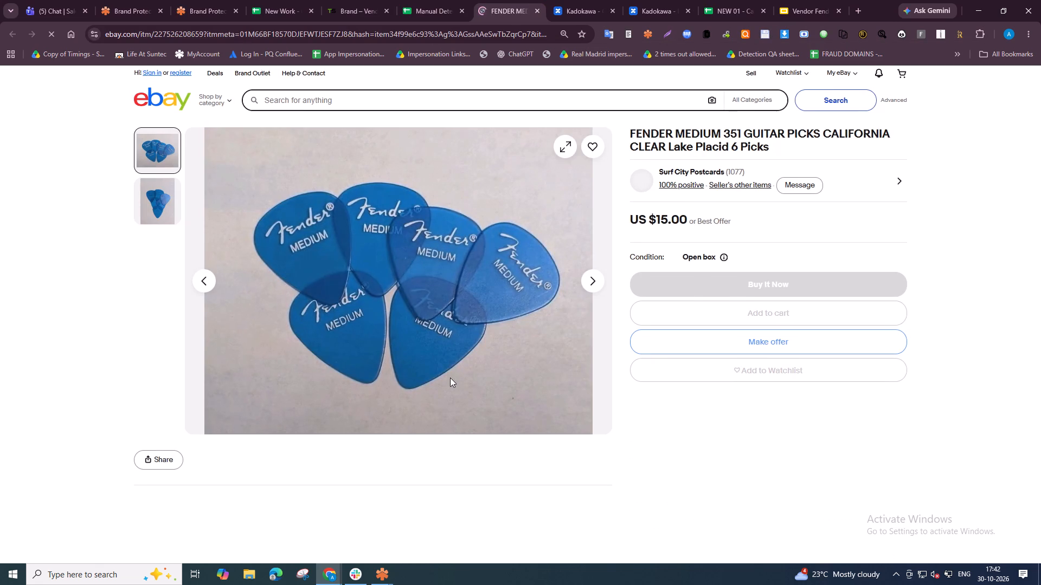
pyautogui.hotkey('ctrl', 'w')
# Jump to the top of the current block of recorded links and open the eBay listing there.
pyautogui.hotkey('ctrl', 'Up')
pyautogui.hotkey('alt', 'Return')
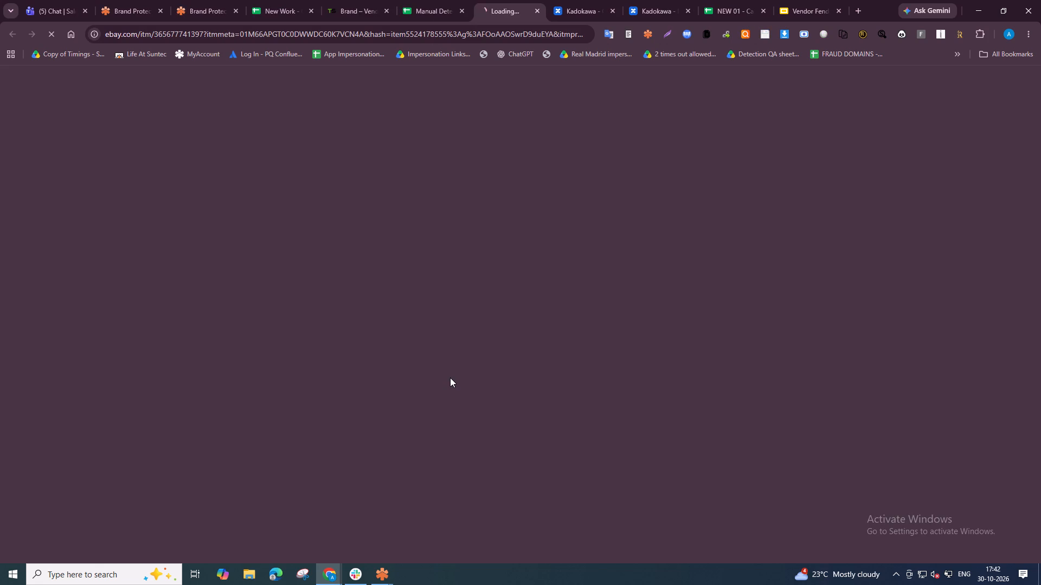
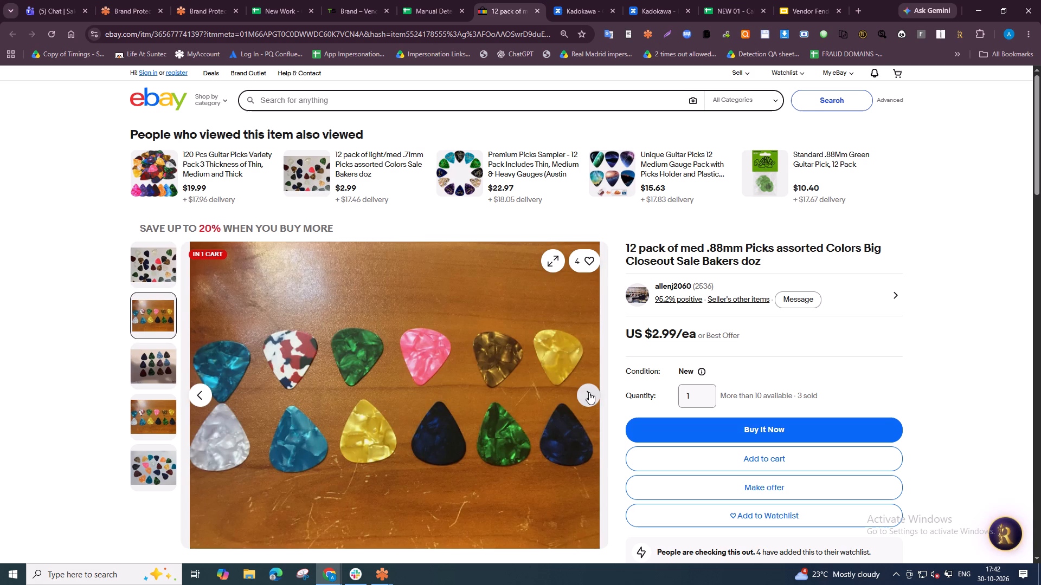
# Look through the photos of the 12-pack .88mm picks listing for Fender branding, and close the listing.
pyautogui.click(589, 392)
pyautogui.click(589, 392)
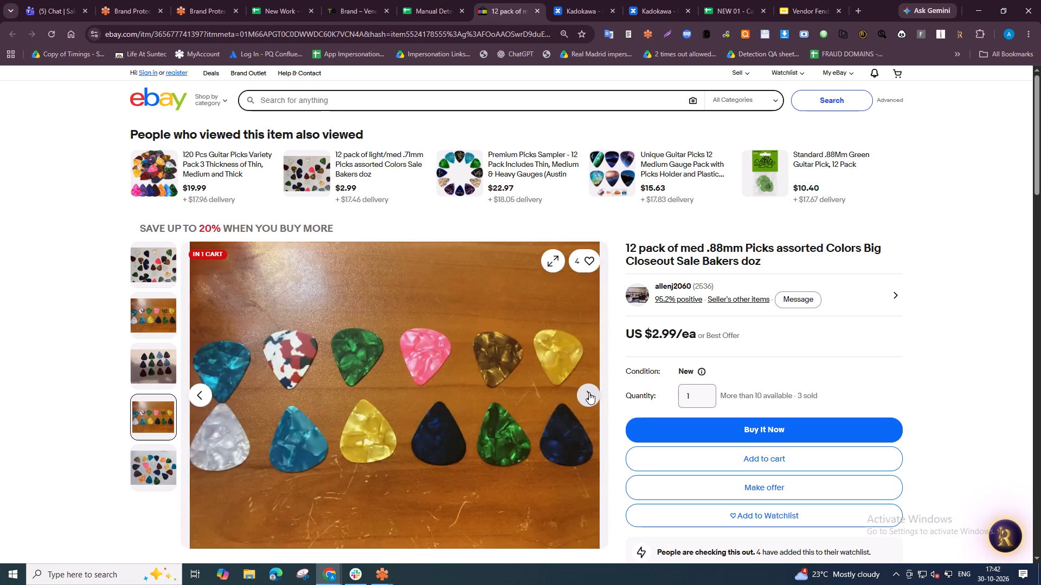
pyautogui.click(589, 392)
pyautogui.click(589, 392)
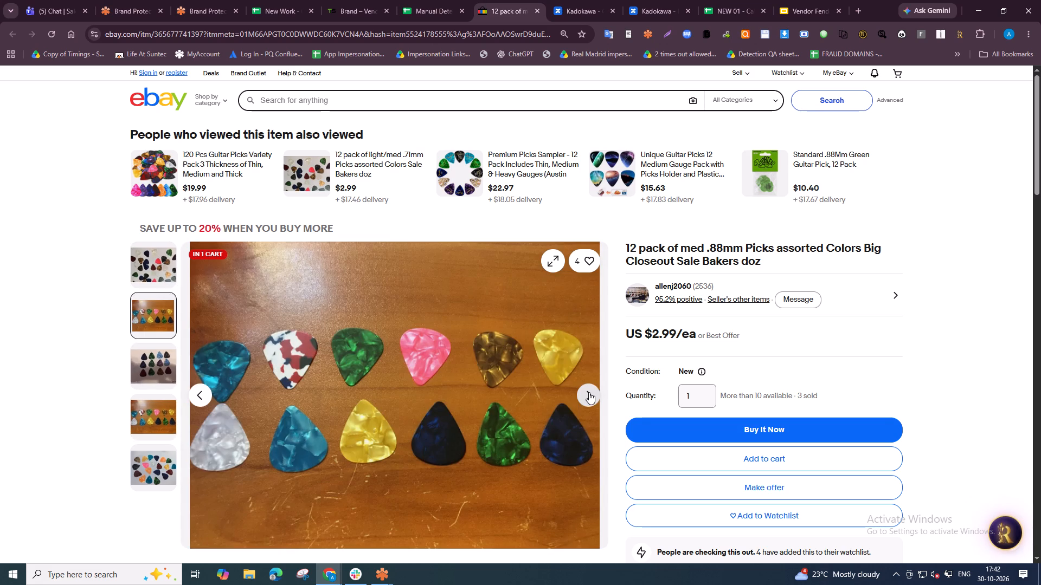
pyautogui.tripleClick(193, 395)
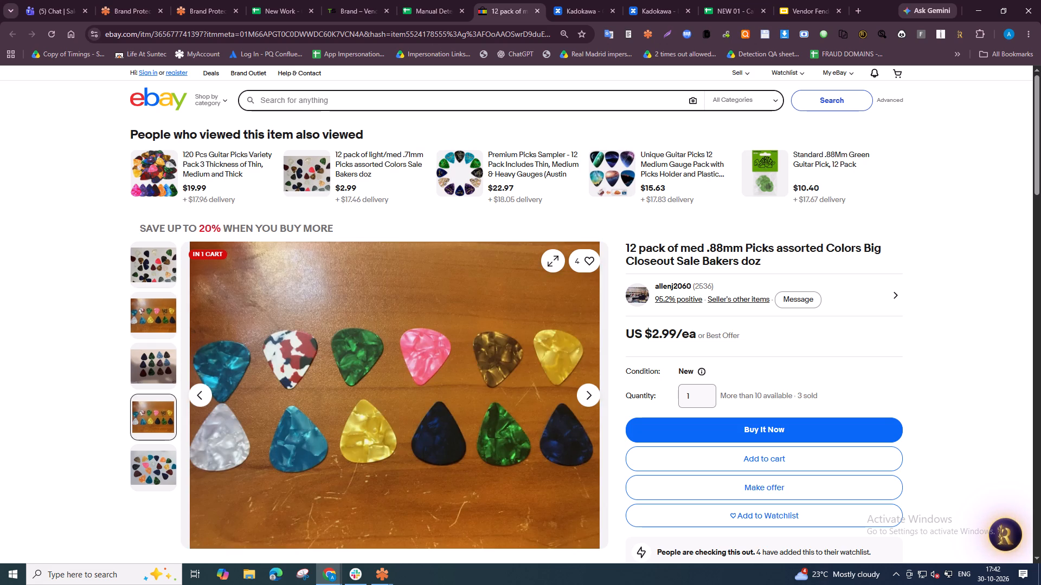
pyautogui.click(445, 0)
pyautogui.scroll(-5, 535, 232)
pyautogui.scroll(5, 543, 285)
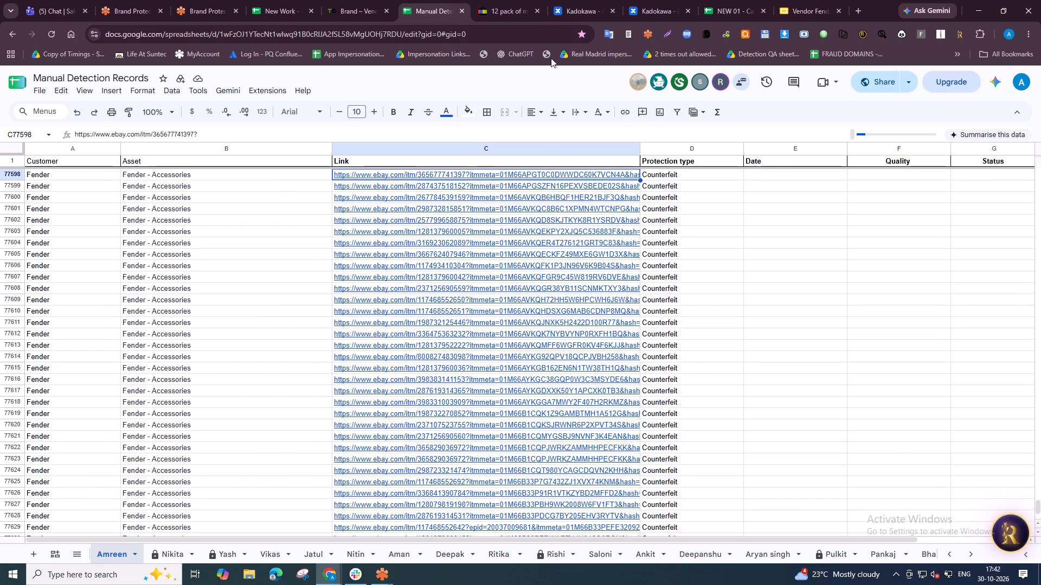
pyautogui.click(539, 0)
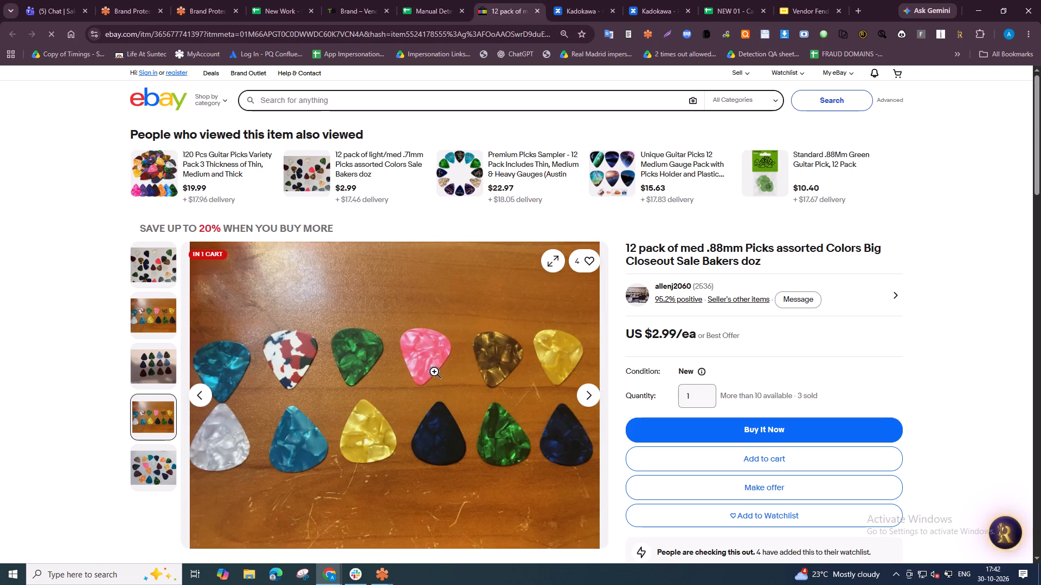
pyautogui.click(429, 366)
pyautogui.click(586, 392)
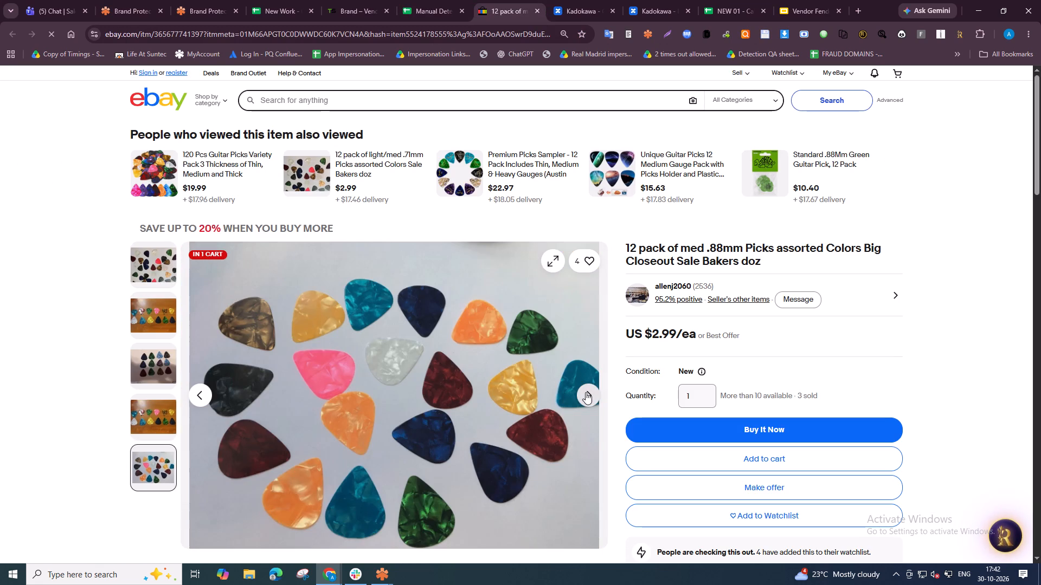
pyautogui.click(586, 392)
pyautogui.click(586, 392)
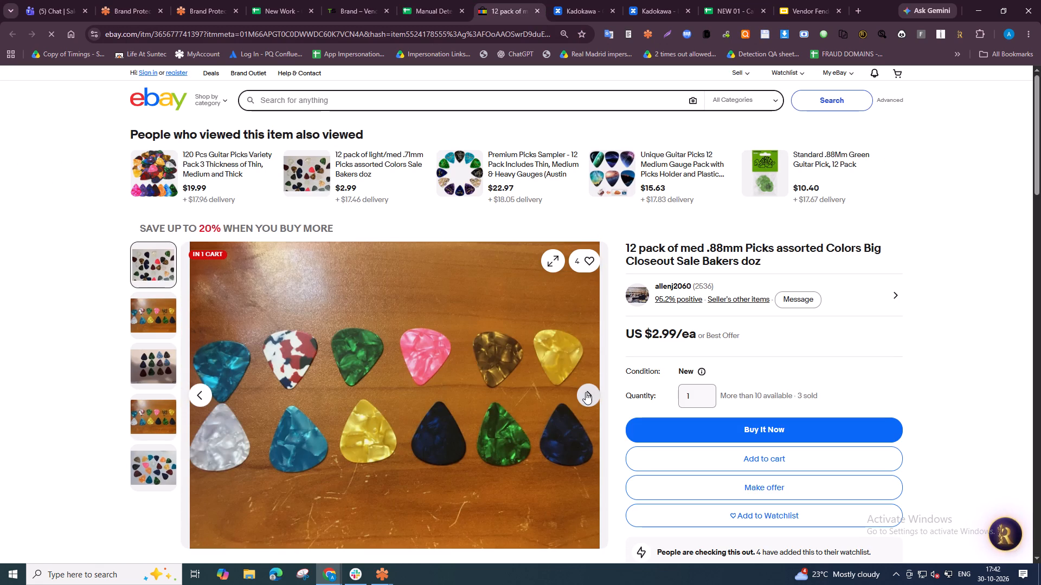
pyautogui.click(586, 392)
pyautogui.tripleClick(586, 392)
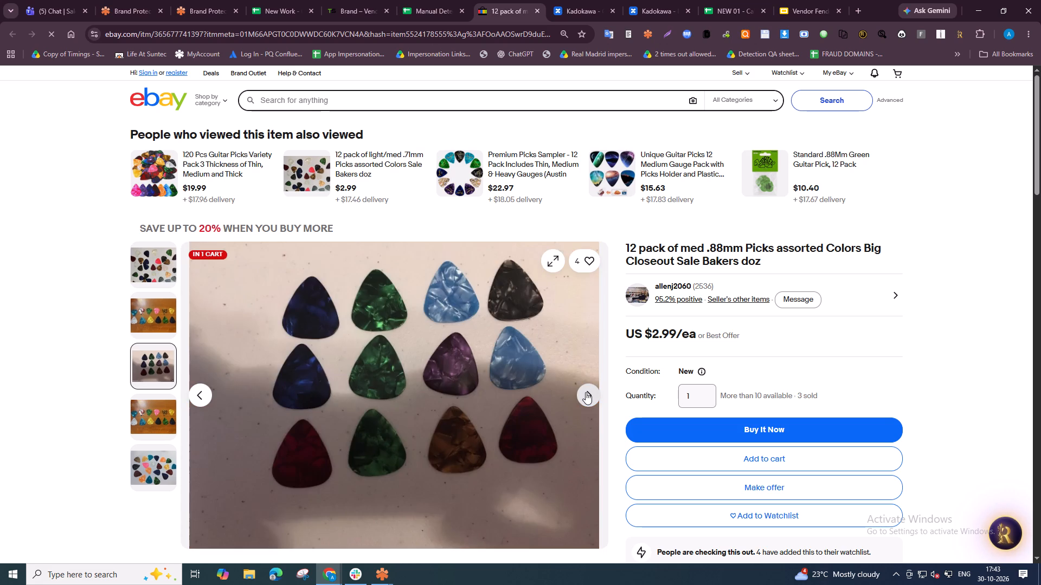
pyautogui.doubleClick(586, 392)
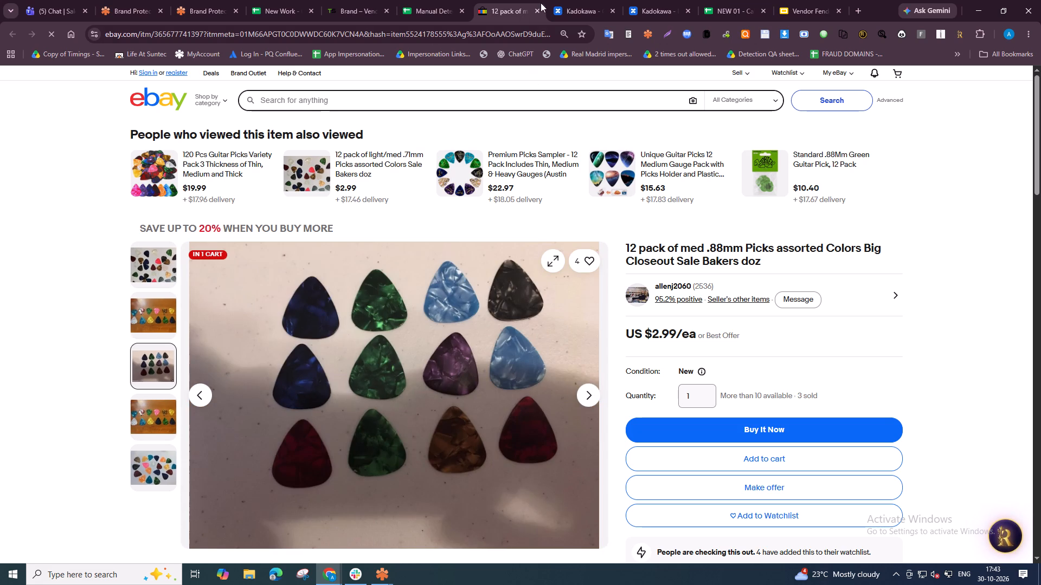
pyautogui.click(541, 6)
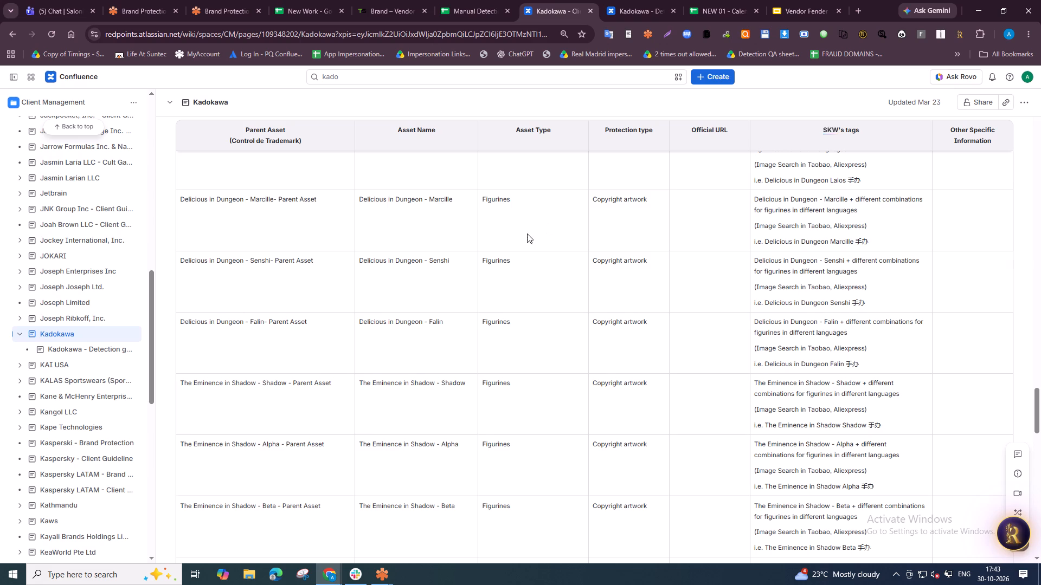
# Open the recorded Fender - Accessories eBay listing in row 77599 of Manual Detection Records and browse through its photos.
pyautogui.click(480, 0)
pyautogui.click(419, 187)
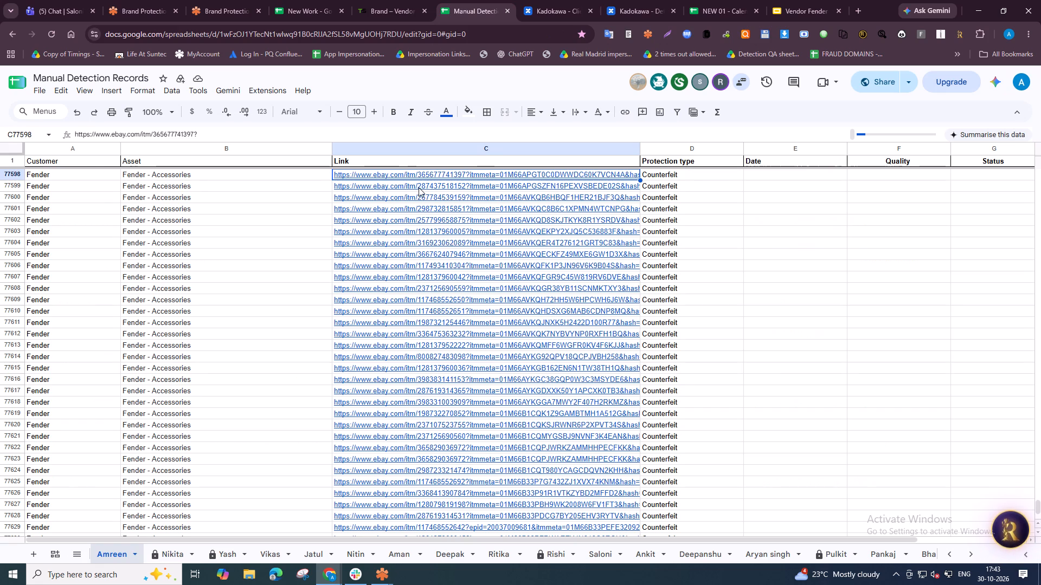
pyautogui.hotkey('alt', 'Return')
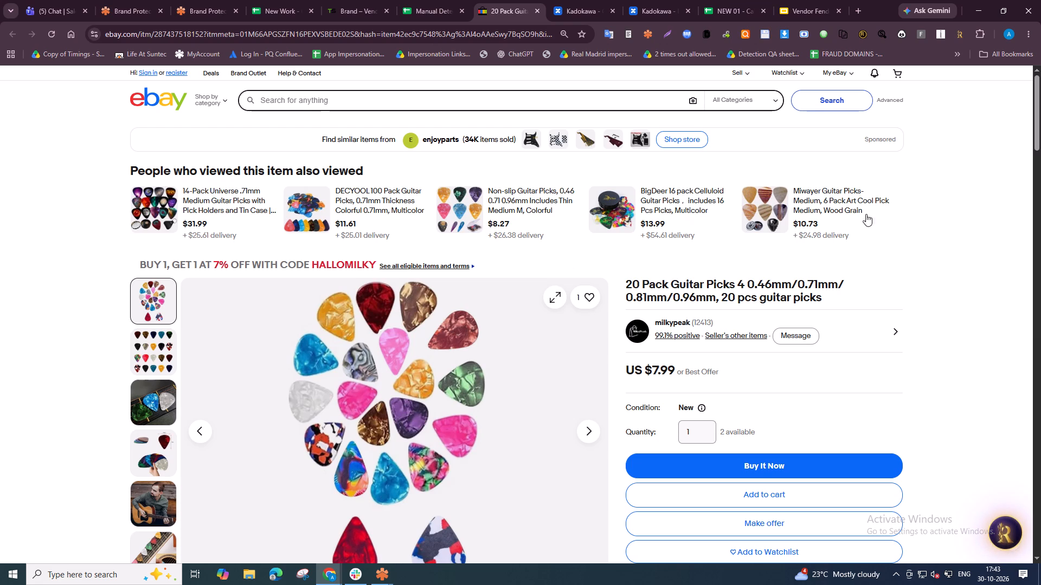
pyautogui.click(588, 426)
pyautogui.tripleClick(588, 426)
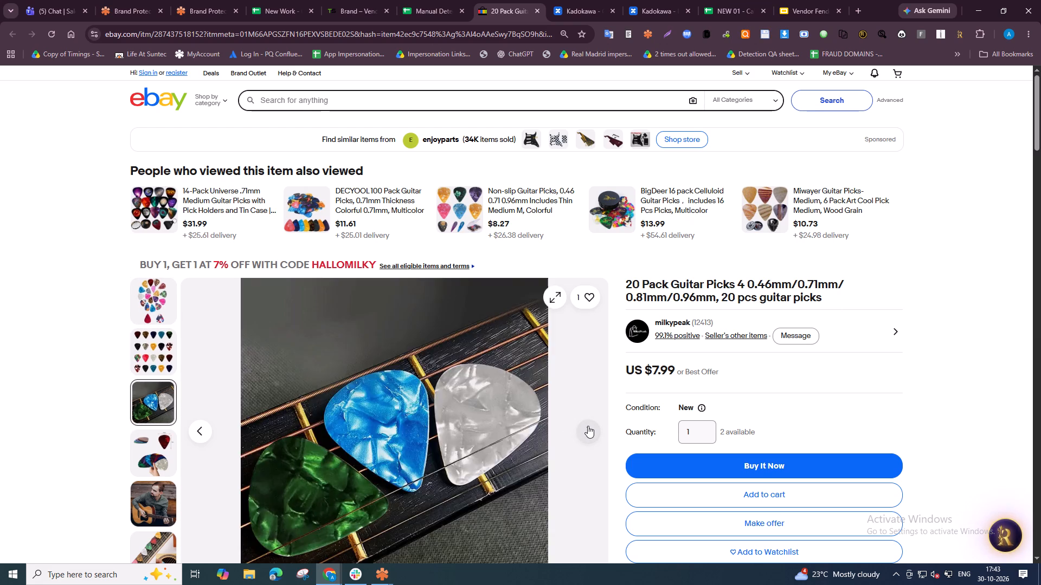
pyautogui.click(588, 426)
pyautogui.click(588, 426)
pyautogui.click(588, 426)
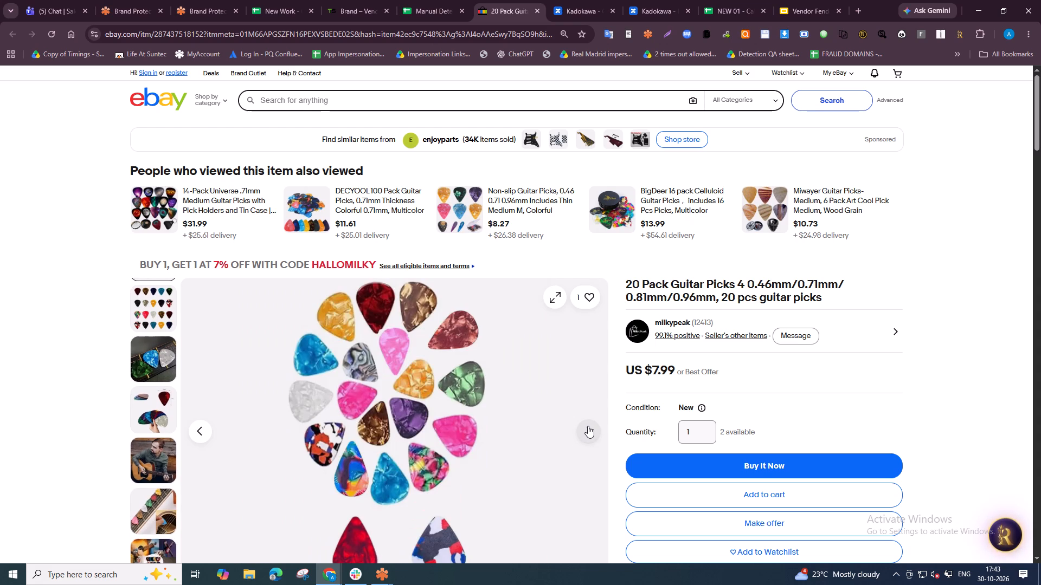
pyautogui.click(591, 426)
pyautogui.click(591, 426)
pyautogui.click(593, 426)
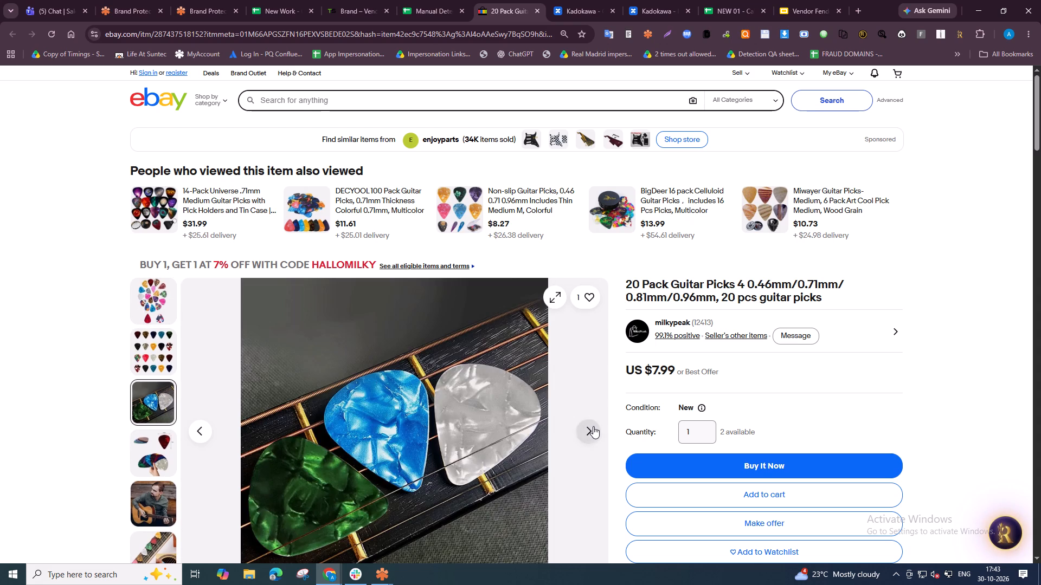
pyautogui.click(593, 426)
pyautogui.doubleClick(593, 426)
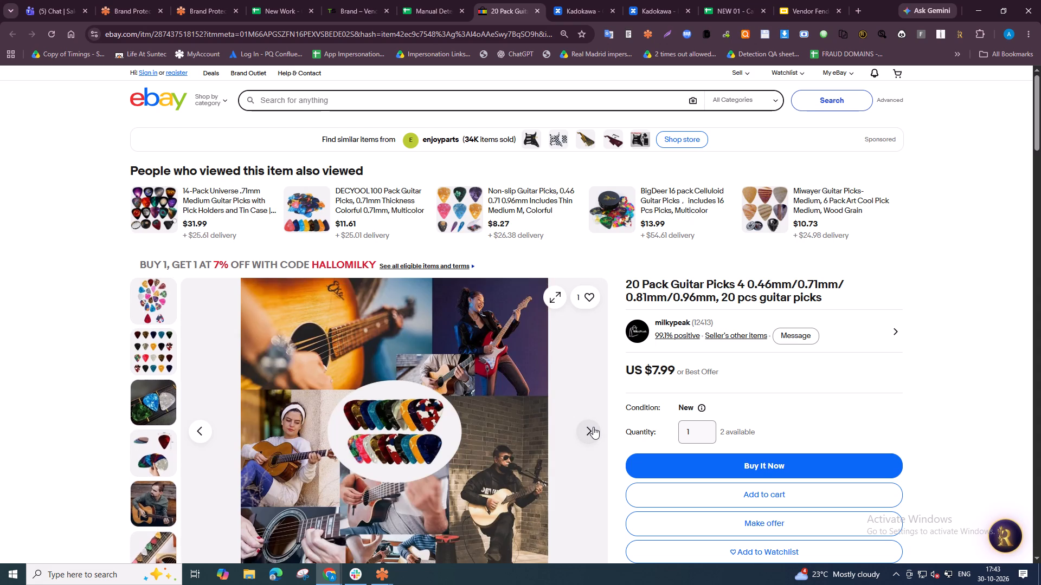
pyautogui.tripleClick(593, 427)
pyautogui.doubleClick(593, 427)
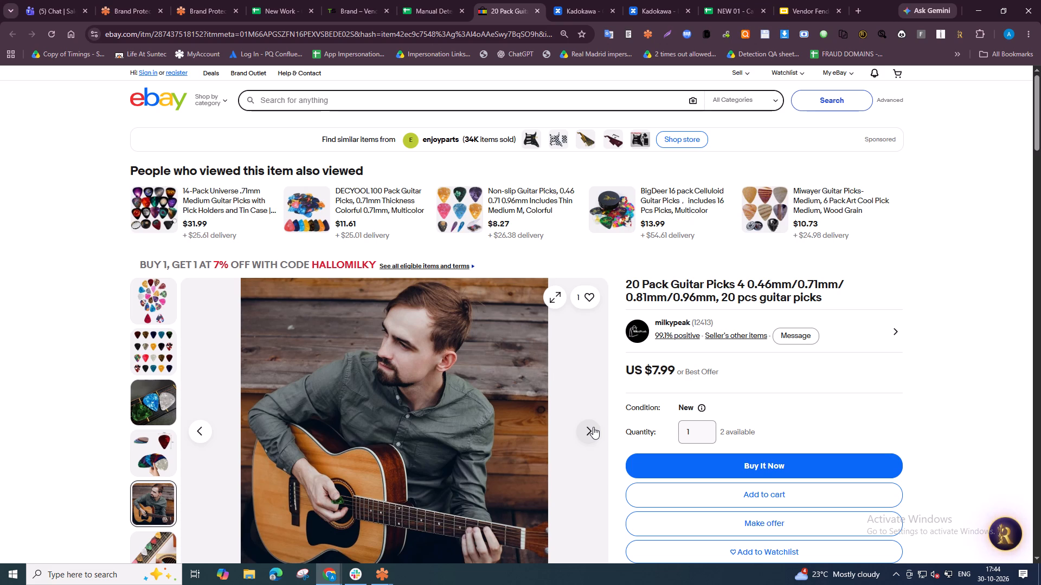
# Examine individual photos of the 20 Pack Guitar Picks listing, including the picks laid on the guitar strings.
pyautogui.scroll(-3, 449, 493)
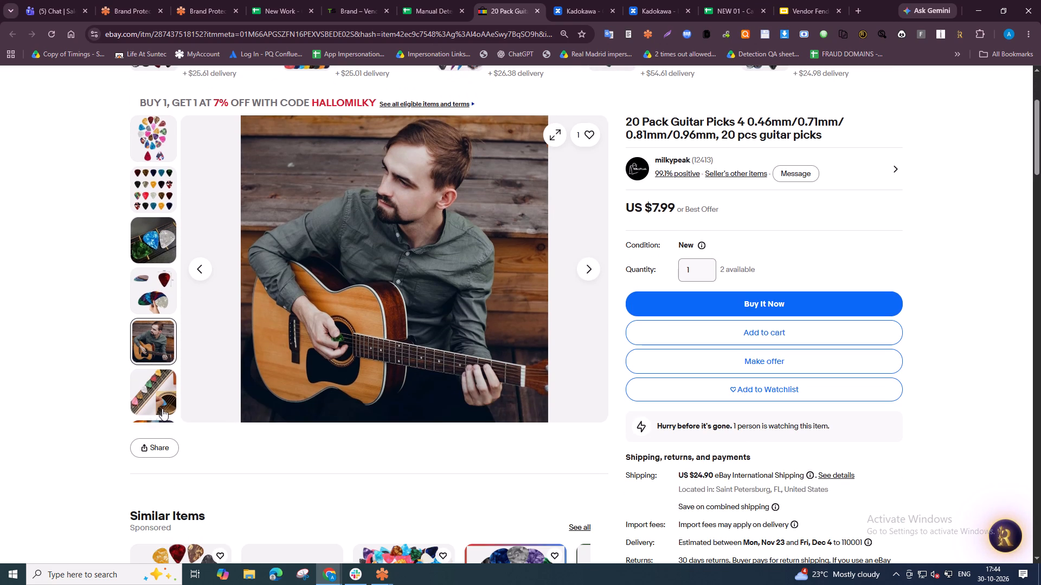
pyautogui.click(163, 408)
pyautogui.scroll(-5, 167, 353)
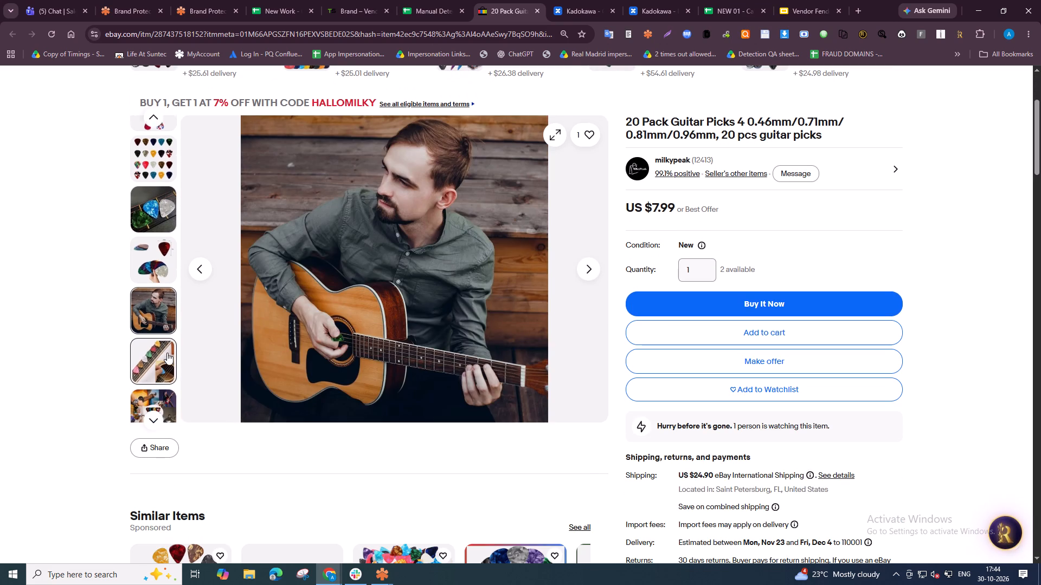
pyautogui.scroll(-4, 161, 395)
pyautogui.scroll(3, 156, 368)
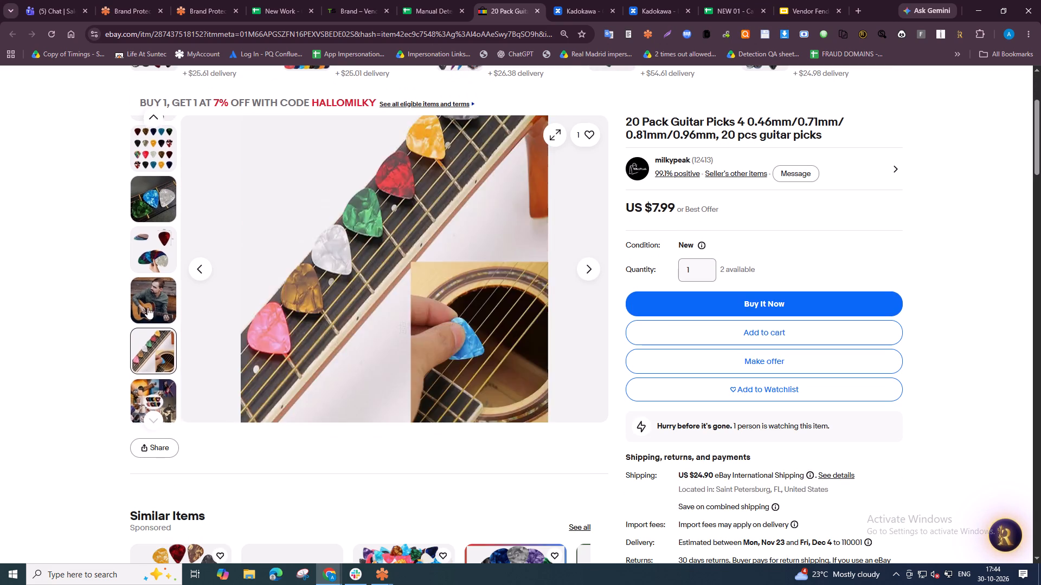
pyautogui.scroll(18, 147, 307)
pyautogui.scroll(3, 139, 220)
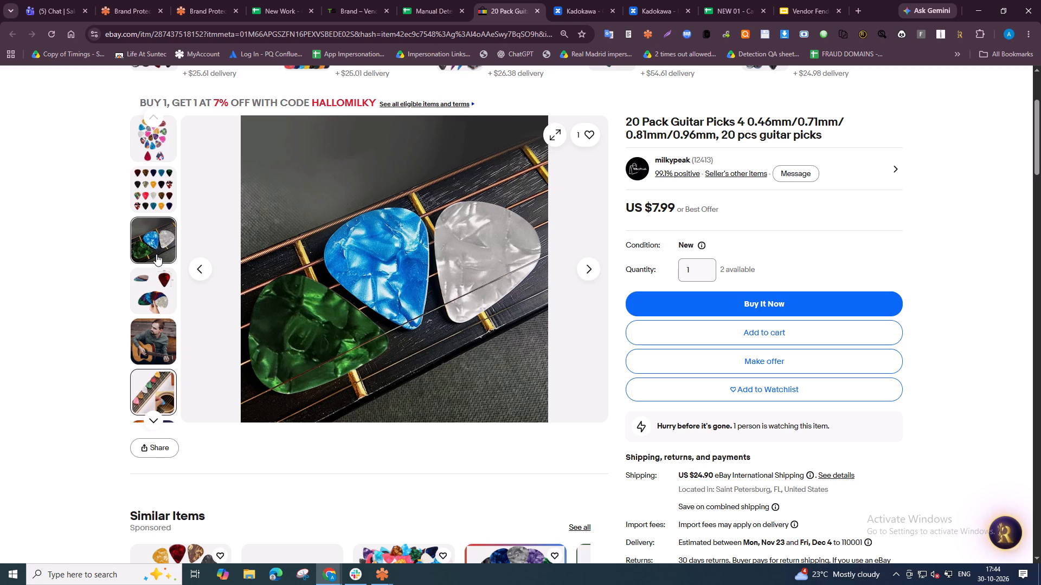
# Check the recorded Fender - Accessories eBay listing in row 77600, and close it again.
pyautogui.click(450, 0)
pyautogui.scroll(1, 419, 230)
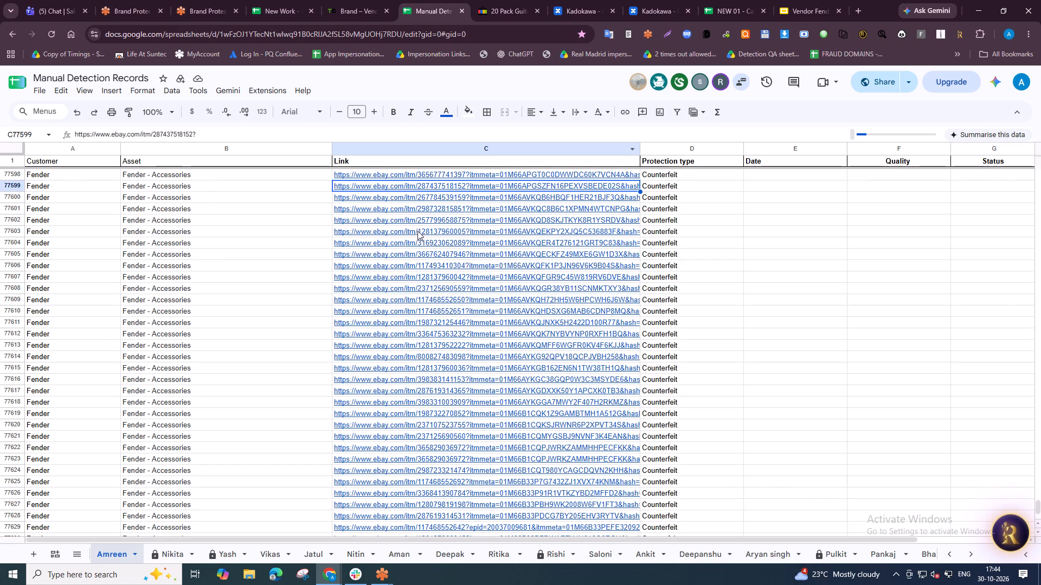
pyautogui.scroll(1, 417, 231)
pyautogui.click(404, 306)
pyautogui.hotkey('alt', 'Return')
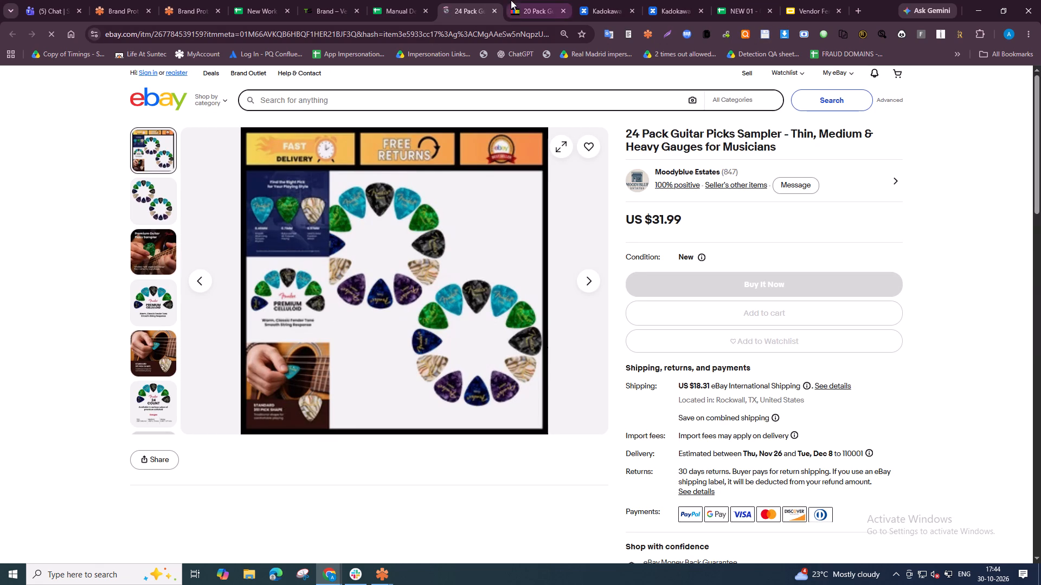
pyautogui.click(494, 14)
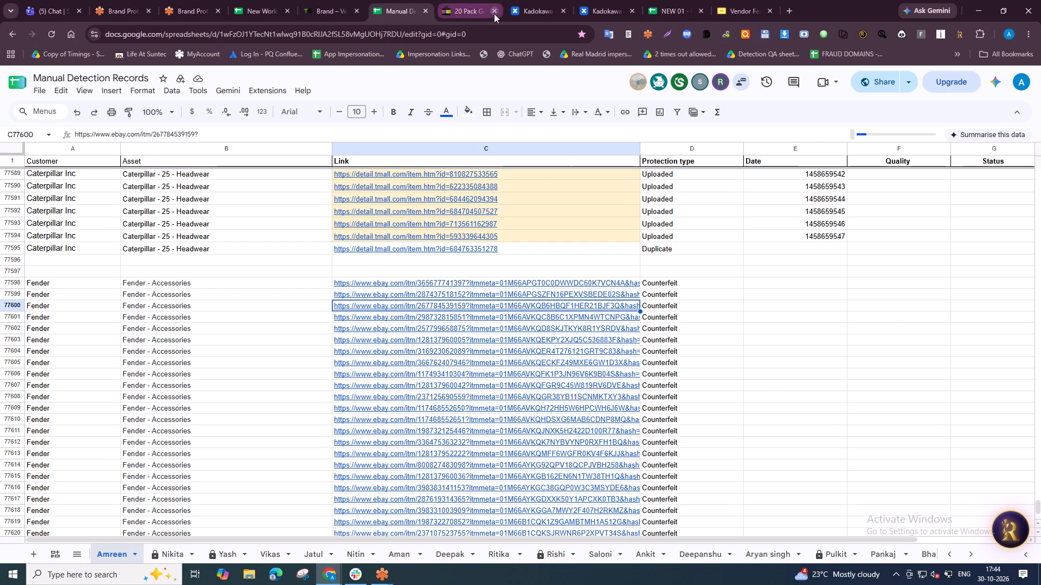
# Check the recorded Fender - Accessories eBay listing in row 77601, and close it again.
pyautogui.press('Down')
pyautogui.hotkey('alt', 'Return')
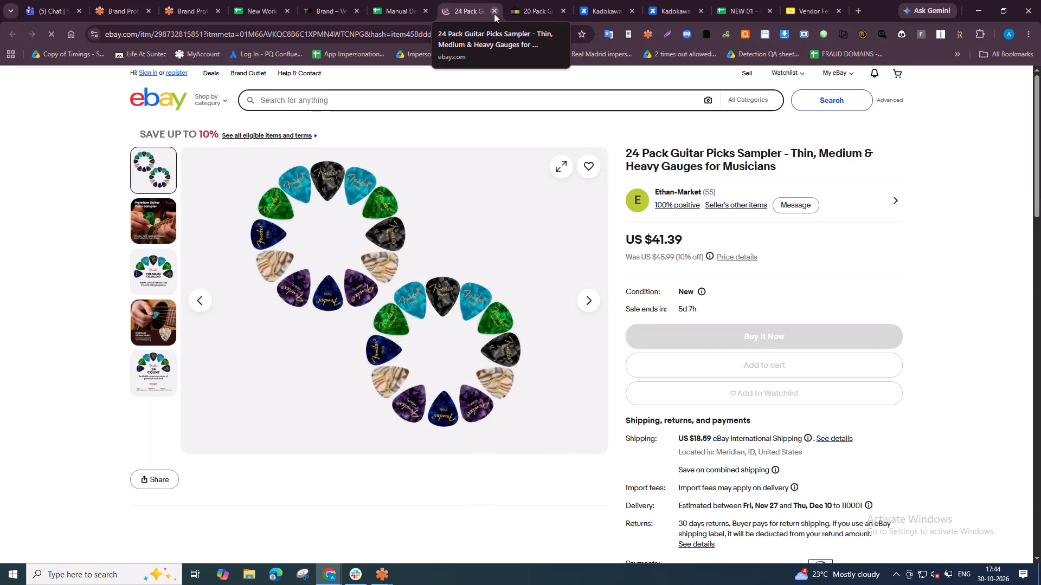
pyautogui.click(494, 14)
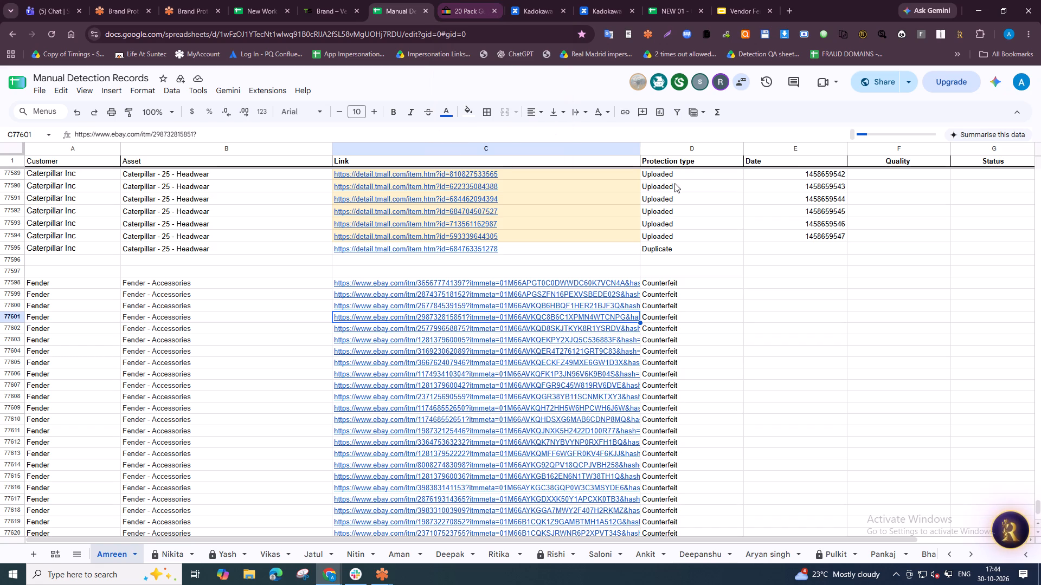
# Recheck the remaining photos of the 20 Pack Guitar Picks listing, and close the listing.
pyautogui.click(522, 0)
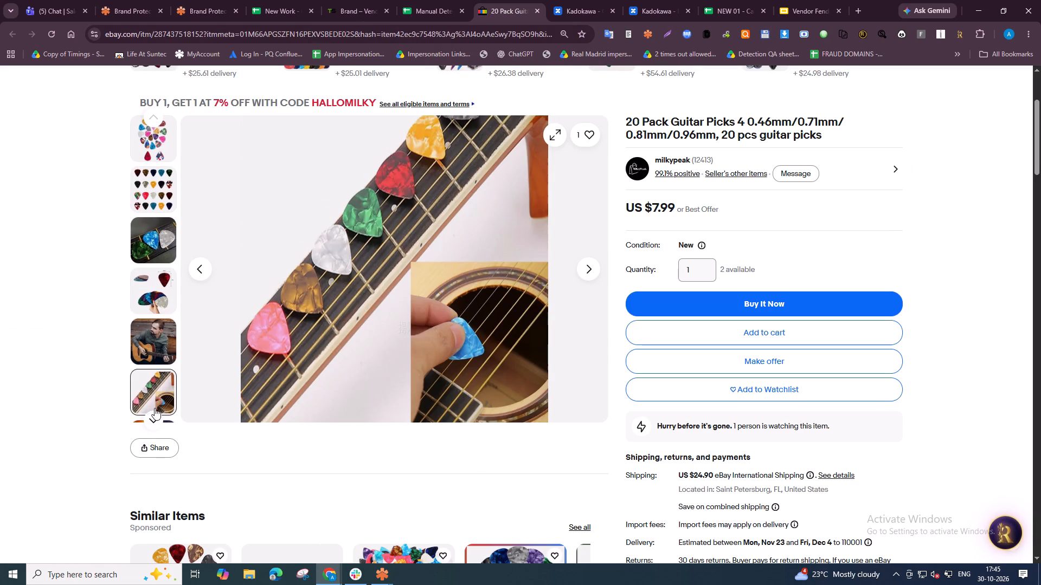
pyautogui.scroll(-4, 148, 394)
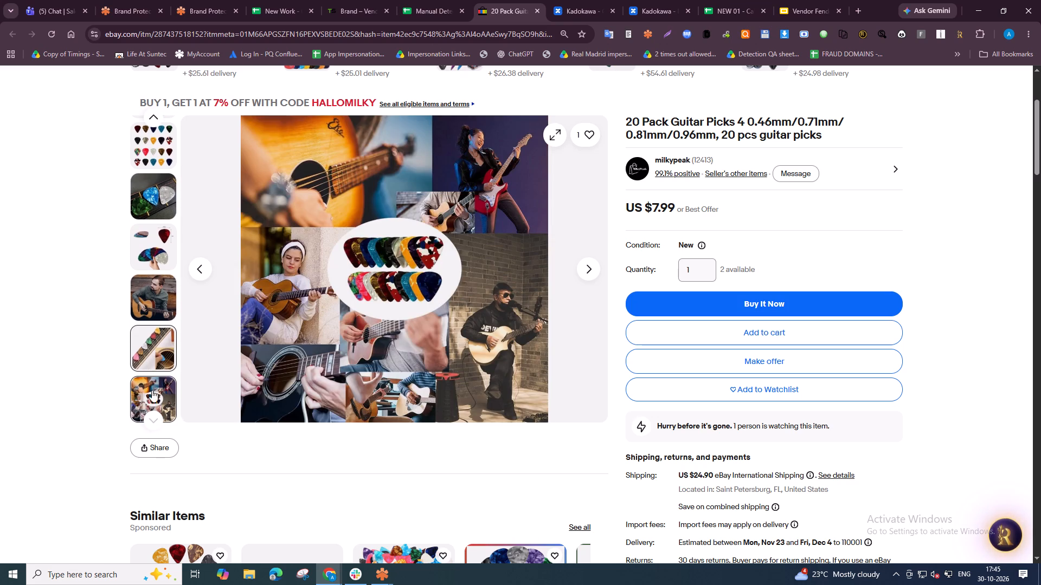
pyautogui.click(536, 12)
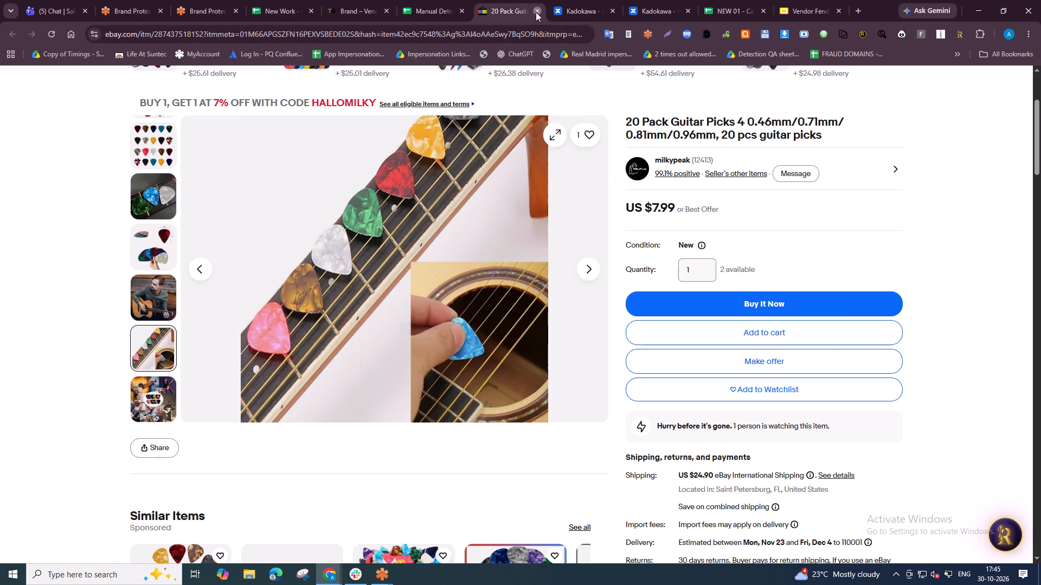
# Reopen the recorded Fender - Accessories eBay listing in row 77600 of Manual Detection Records.
pyautogui.click(408, 0)
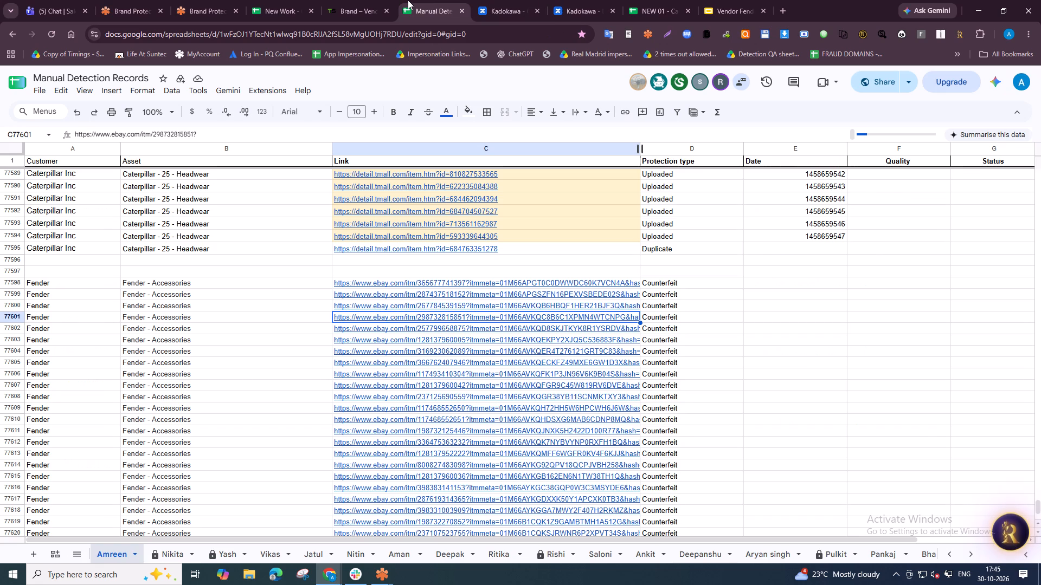
pyautogui.press('Up')
pyautogui.hotkey('alt', 'Return')
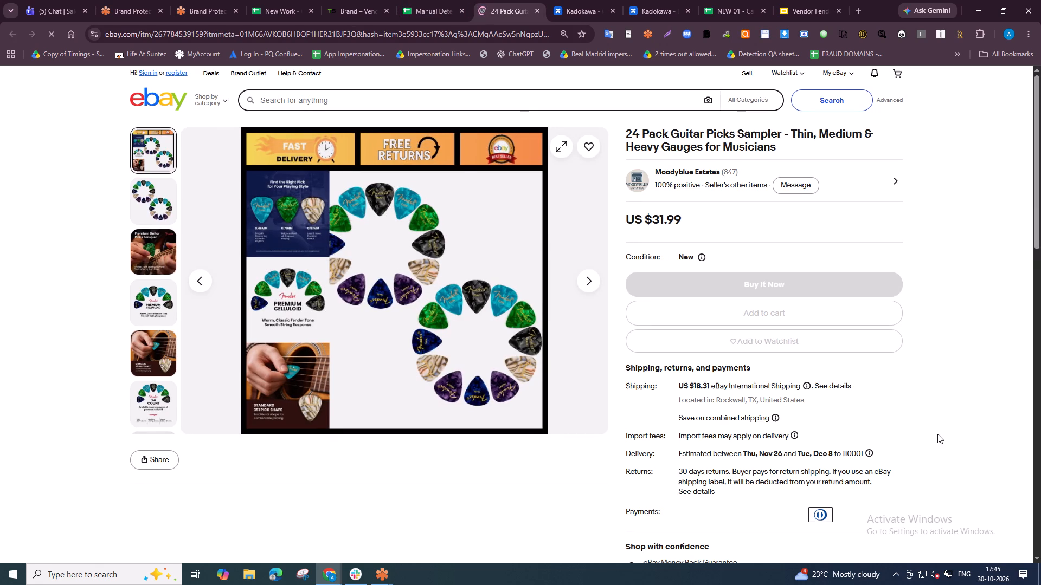
# Show the hidden system tray icons.
pyautogui.click(893, 575)
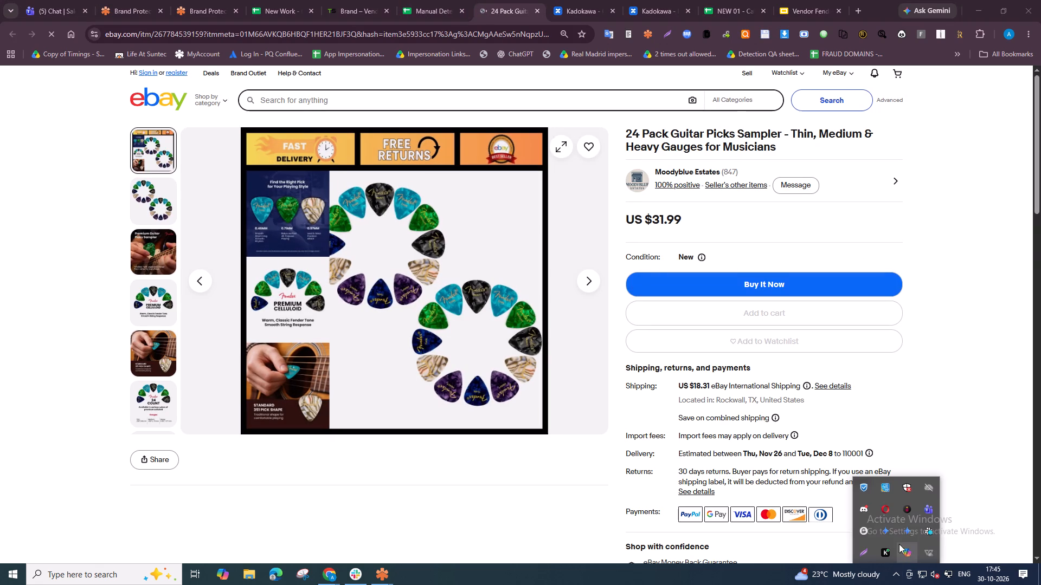
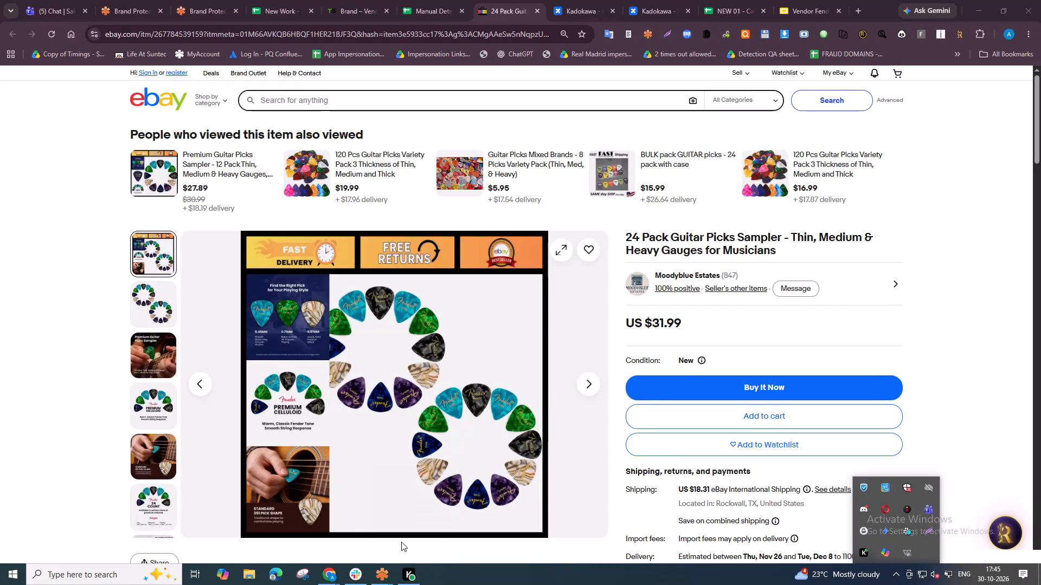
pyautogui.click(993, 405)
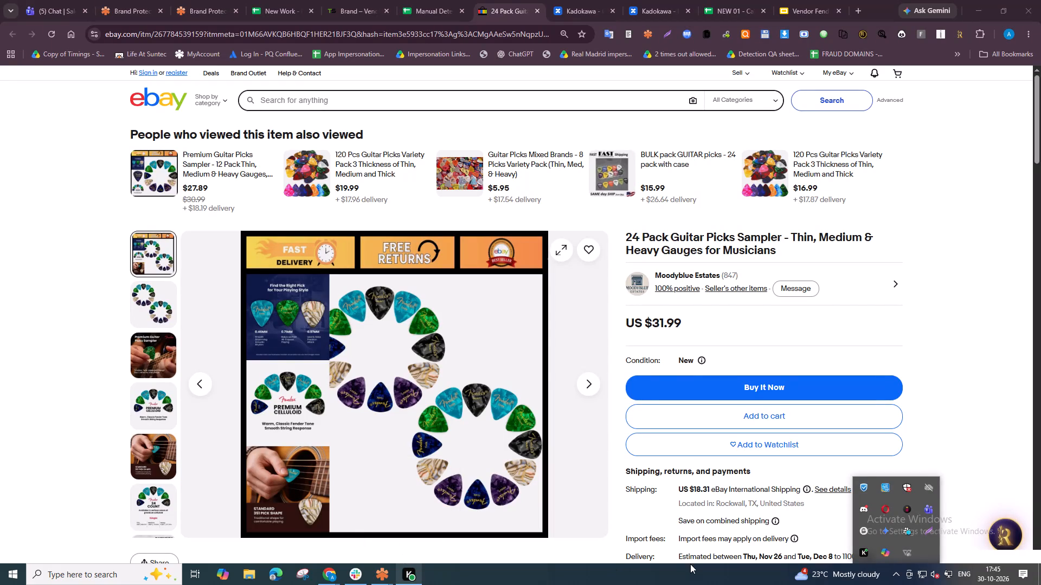
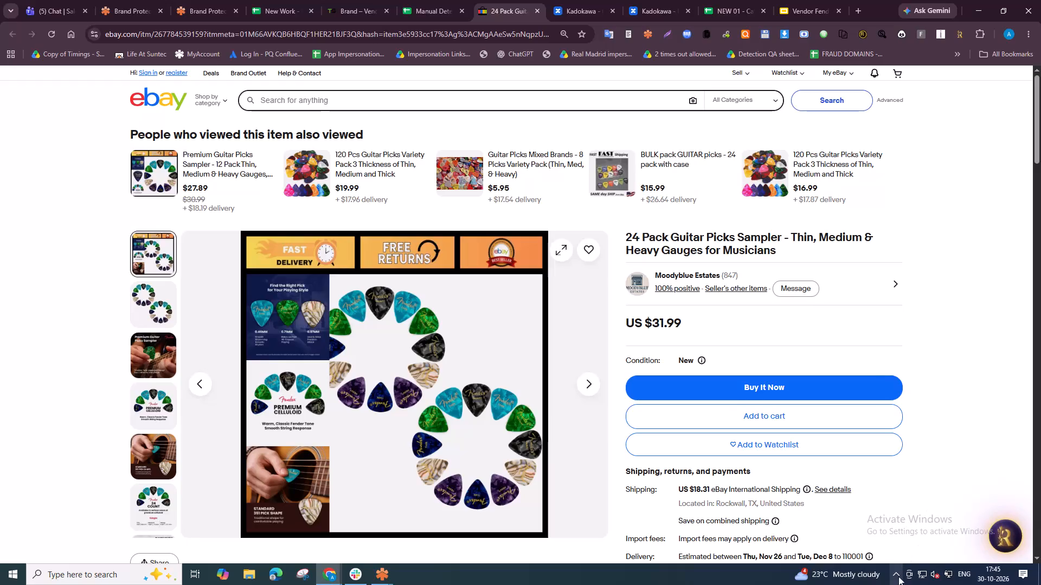
# Start a Lightshot capture of the 24 Pack Guitar Picks Sampler listing, selecting an area about 1601x828 that covers its photos, title and price.
pyautogui.click(896, 583)
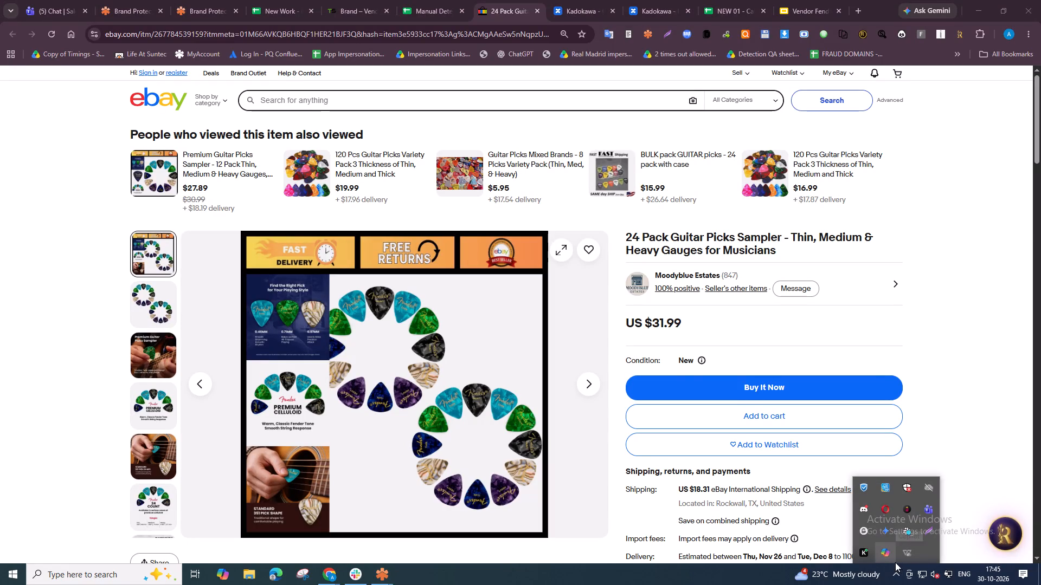
pyautogui.click(933, 526)
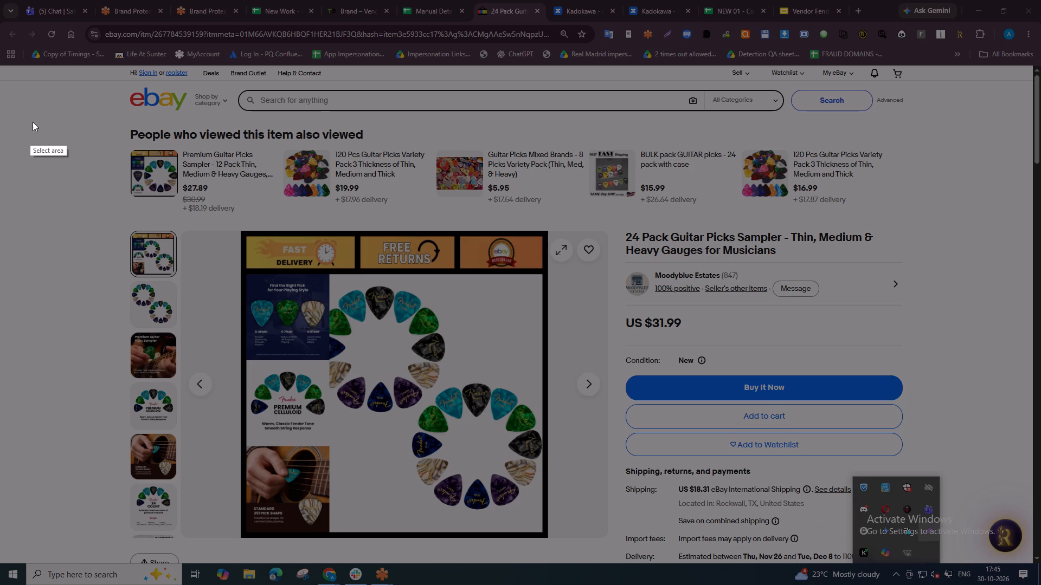
pyautogui.moveTo(20, 123); pyautogui.dragTo(881, 572)
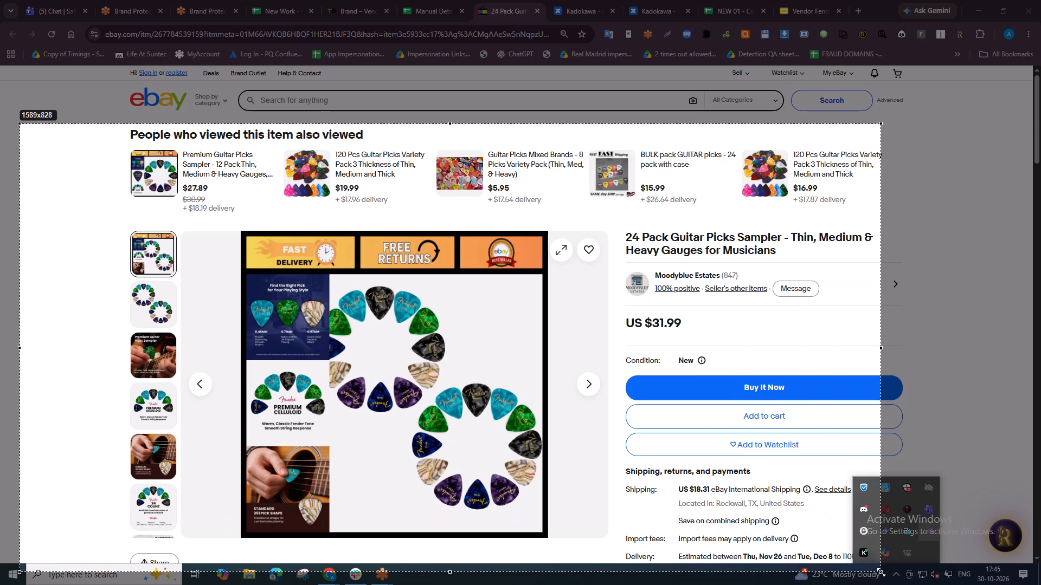
pyautogui.moveTo(881, 572); pyautogui.dragTo(888, 572)
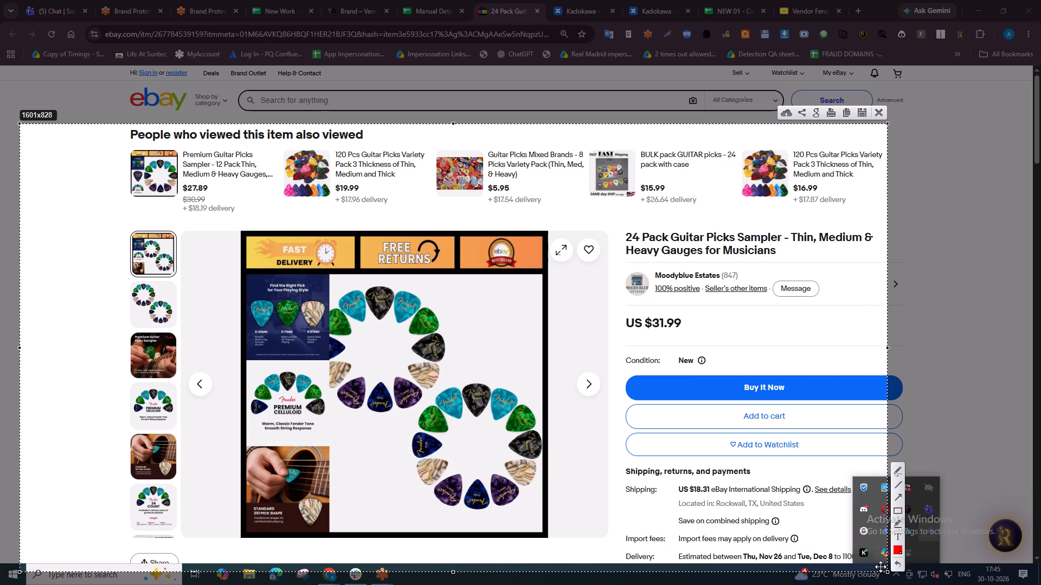
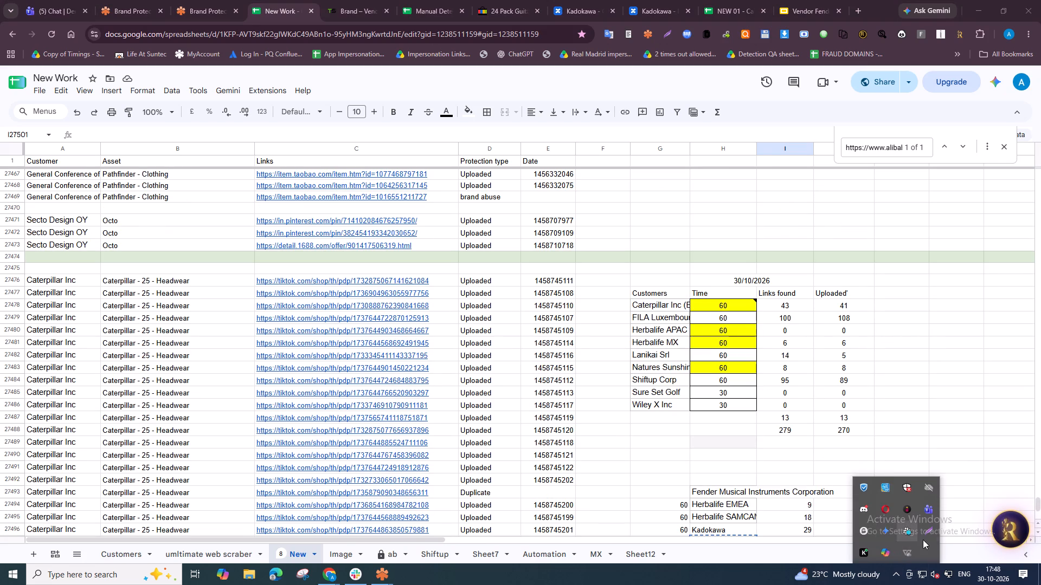
# Start a Lightshot capture of the 30/10/2026 customer summary table, selecting an area about 431x301 from the Customers column to the Uploaded totals.
pyautogui.click(929, 531)
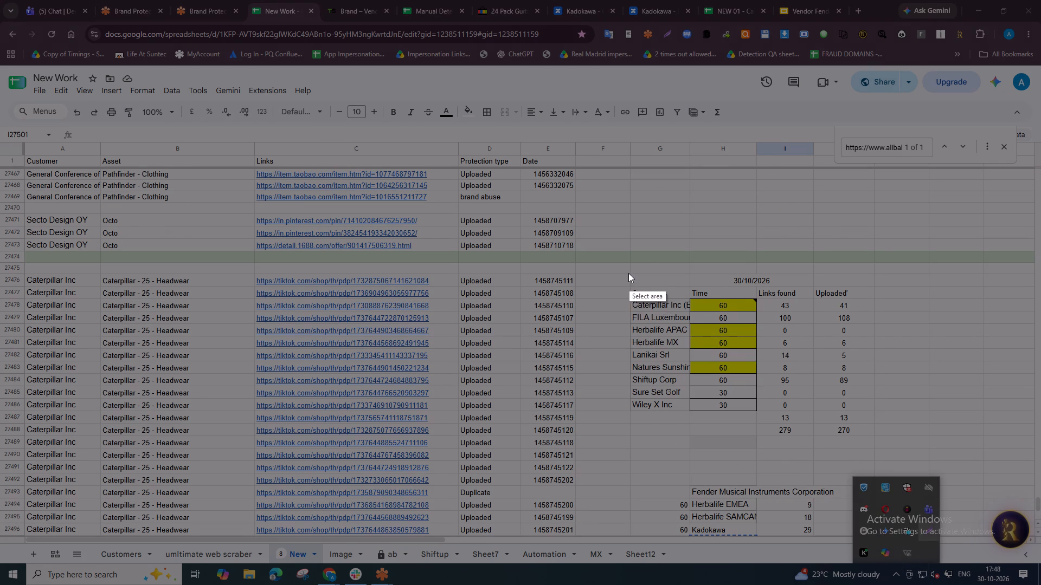
pyautogui.moveTo(628, 273); pyautogui.dragTo(862, 436)
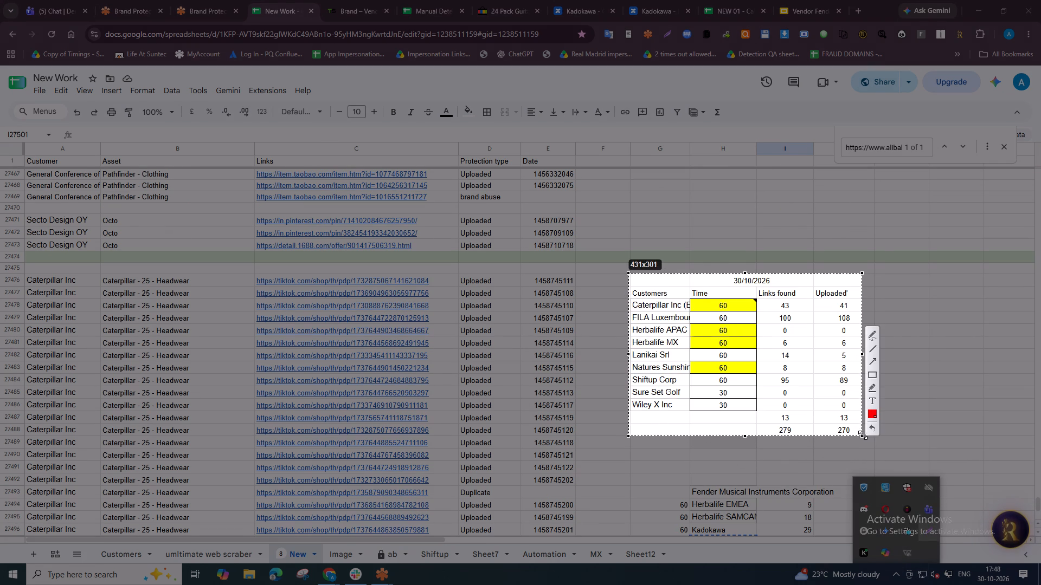
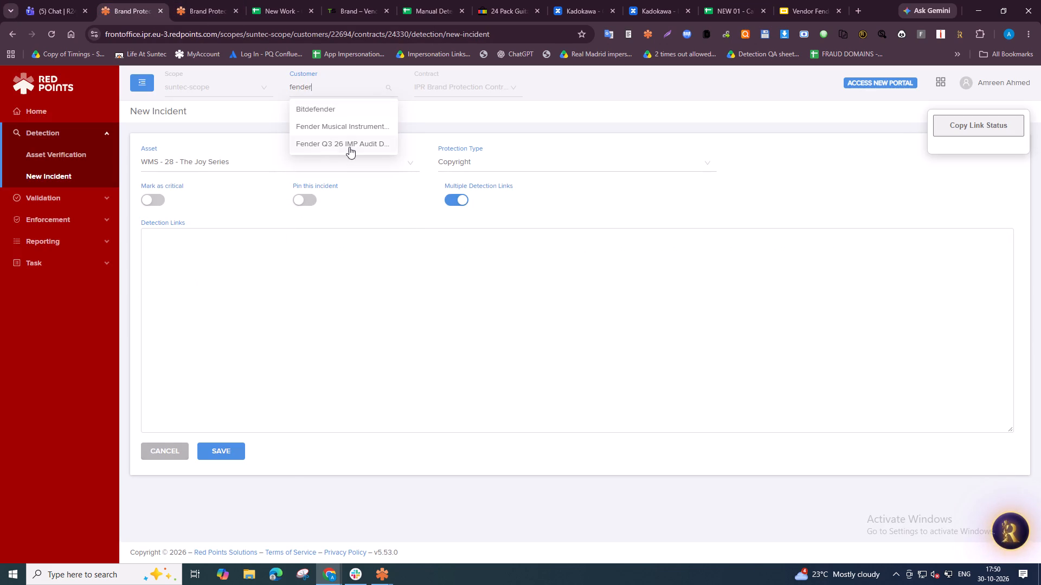
# Set the new incident's customer to Fender Musical Instruments and its asset to Fender - Music Accessories.
pyautogui.click(351, 129)
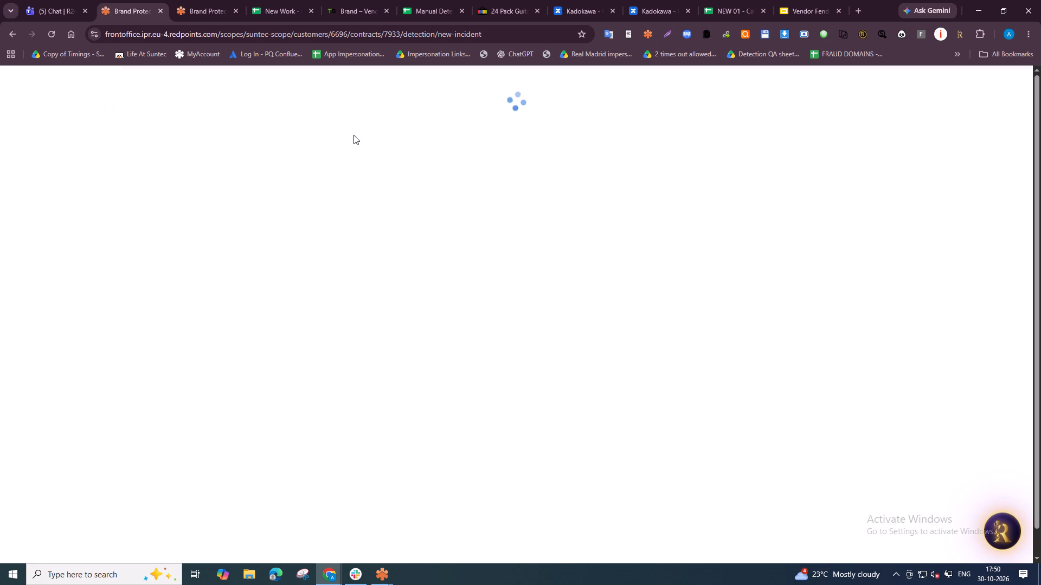
pyautogui.click(231, 162)
pyautogui.write('fender')
pyautogui.press('space')
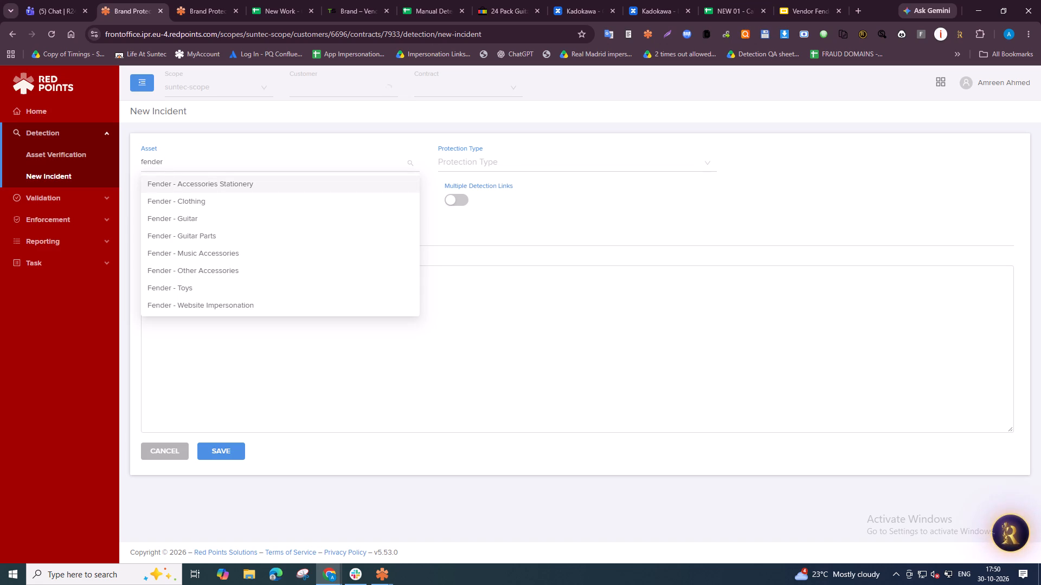
pyautogui.scroll(-3, 232, 267)
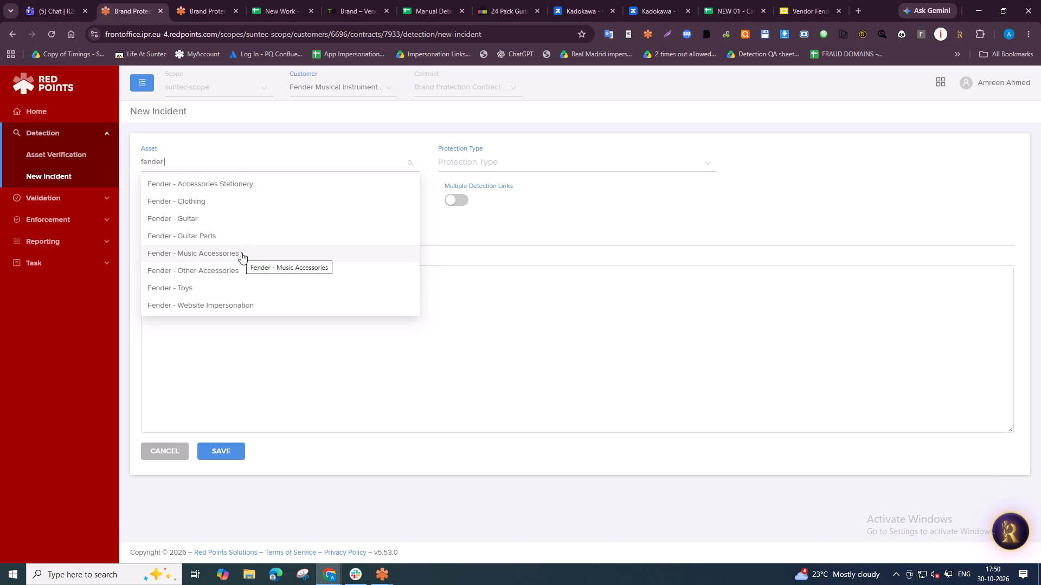
pyautogui.click(241, 252)
pyautogui.click(243, 160)
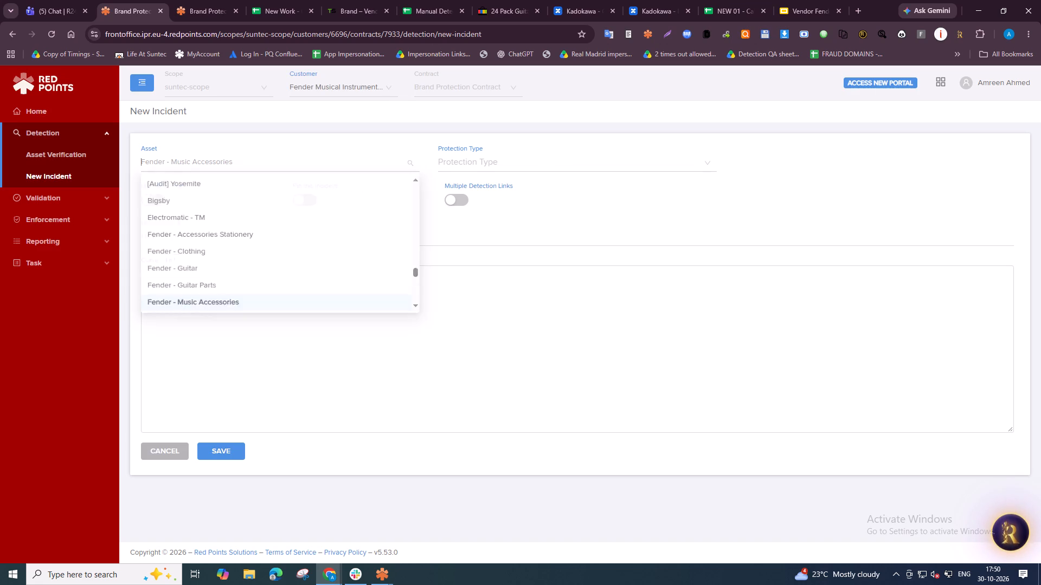
pyautogui.write('acces')
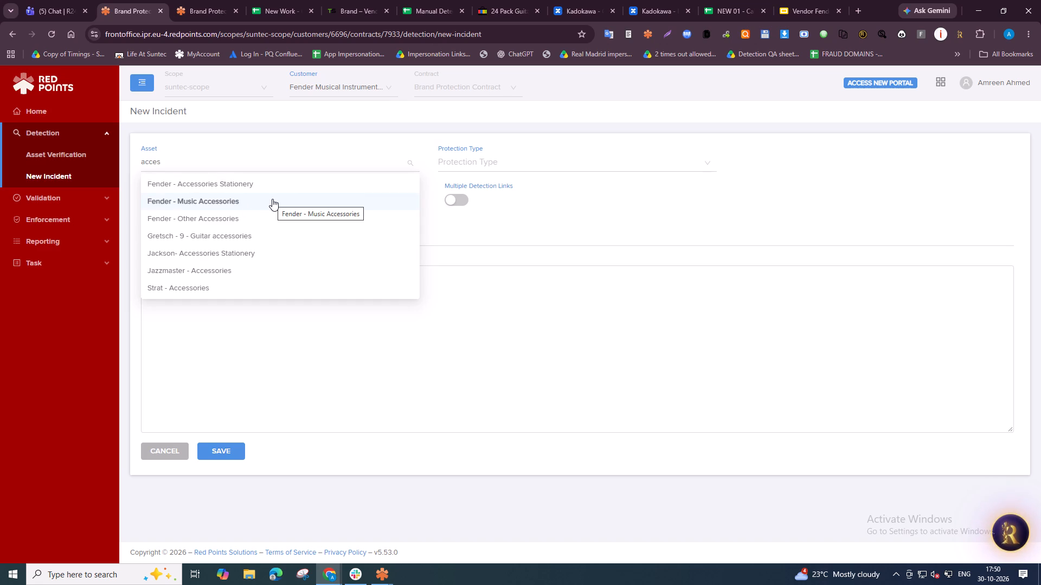
pyautogui.scroll(-2, 272, 199)
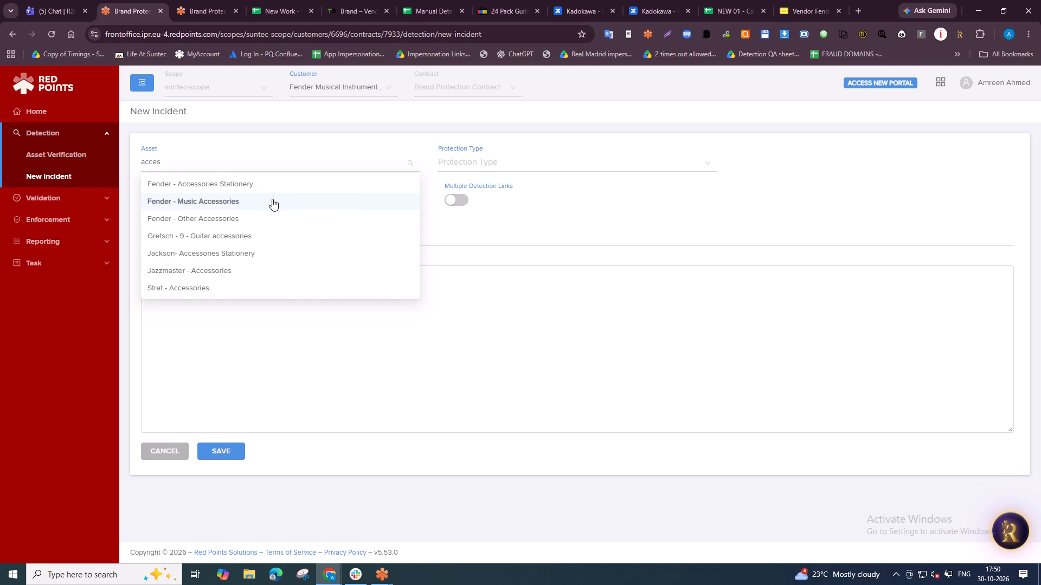
pyautogui.click(272, 199)
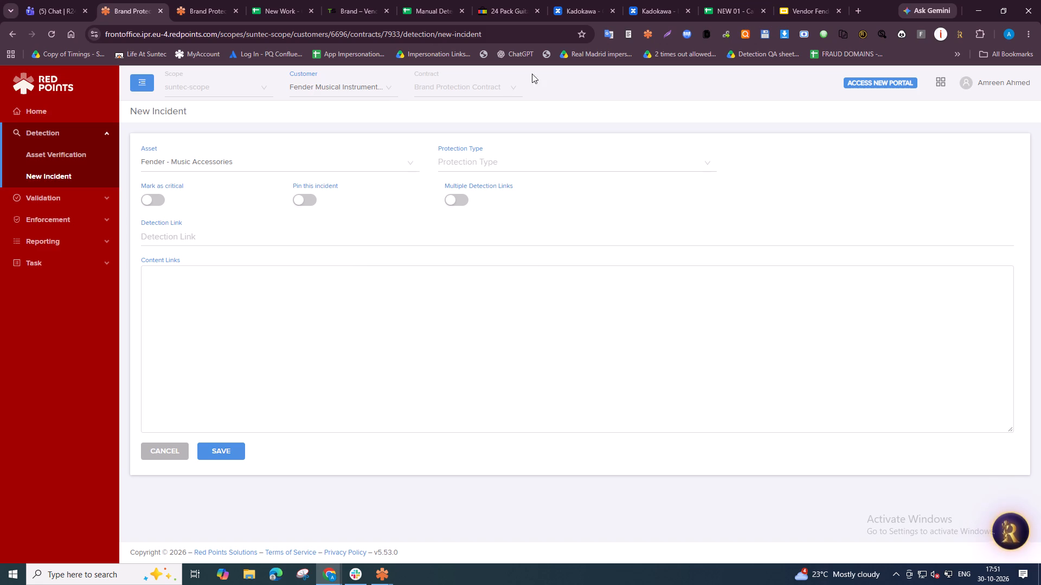
# Copy the full web address of the open 24 Pack Guitar Picks Sampler eBay listing and return to the incident form.
pyautogui.click(502, 0)
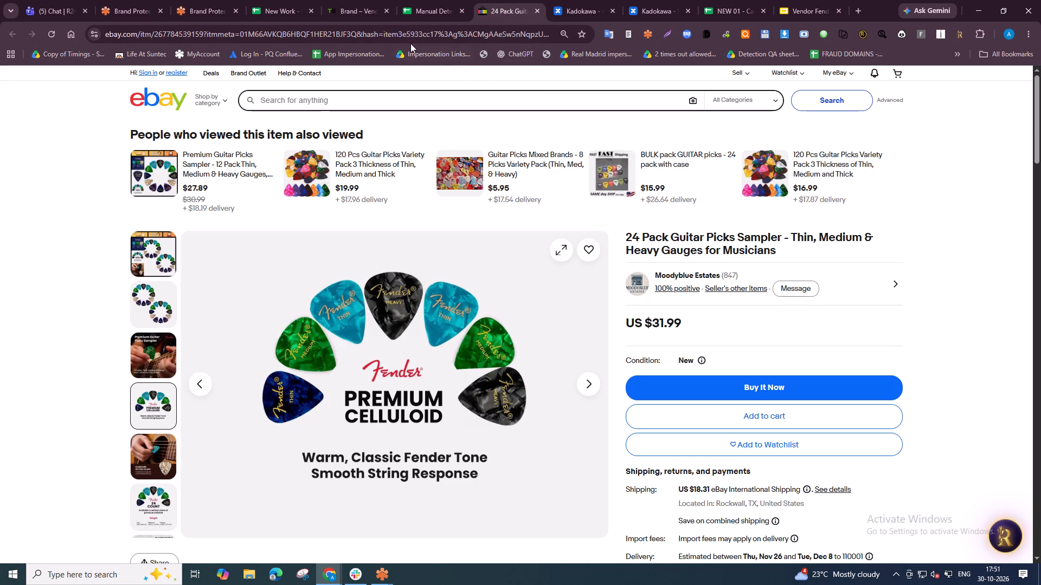
pyautogui.click(409, 35)
pyautogui.hotkey('ctrl', 'a')
pyautogui.hotkey('ctrl', 'c')
pyautogui.hotkey('ctrl', 'c')
pyautogui.hotkey('ctrl', 'c')
pyautogui.hotkey('ctrl', 'c')
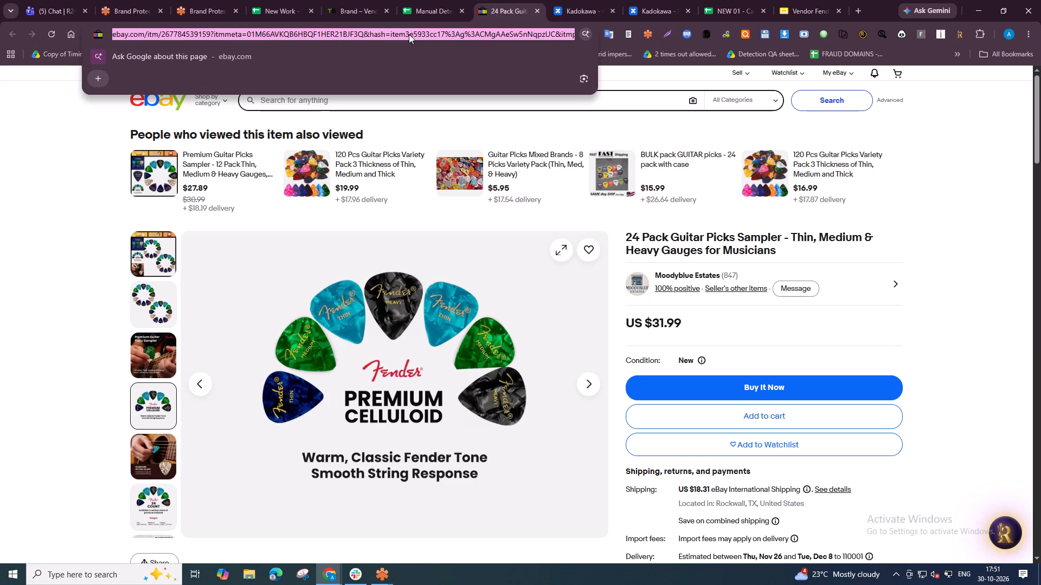
pyautogui.hotkey('ctrl', 'c')
pyautogui.hotkey('ctrl', 'c')
pyautogui.hotkey('ctrl', 'c')
pyautogui.hotkey('ctrl', 'c')
pyautogui.click(158, 0)
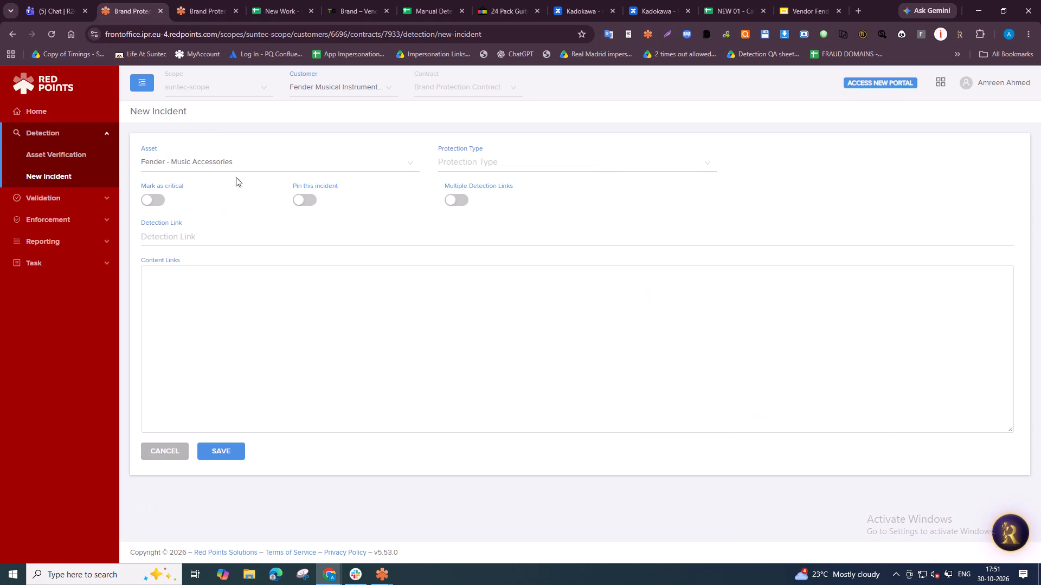
# Set the protection type to Product counterfeit, enable multiple detection links and paste the copied eBay link as the detection link.
pyautogui.click(476, 161)
pyautogui.click(509, 217)
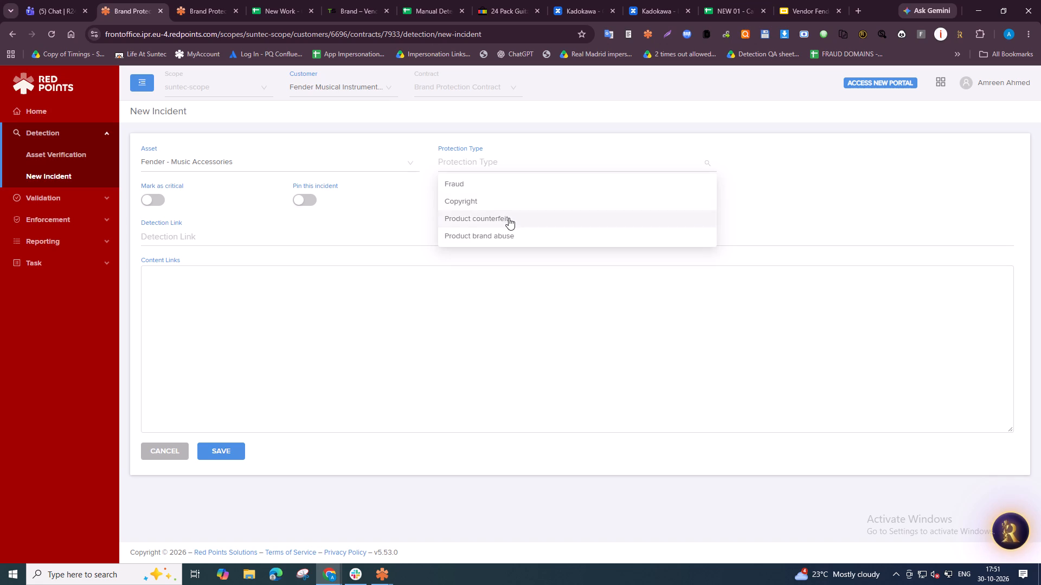
pyautogui.click(459, 201)
pyautogui.click(486, 328)
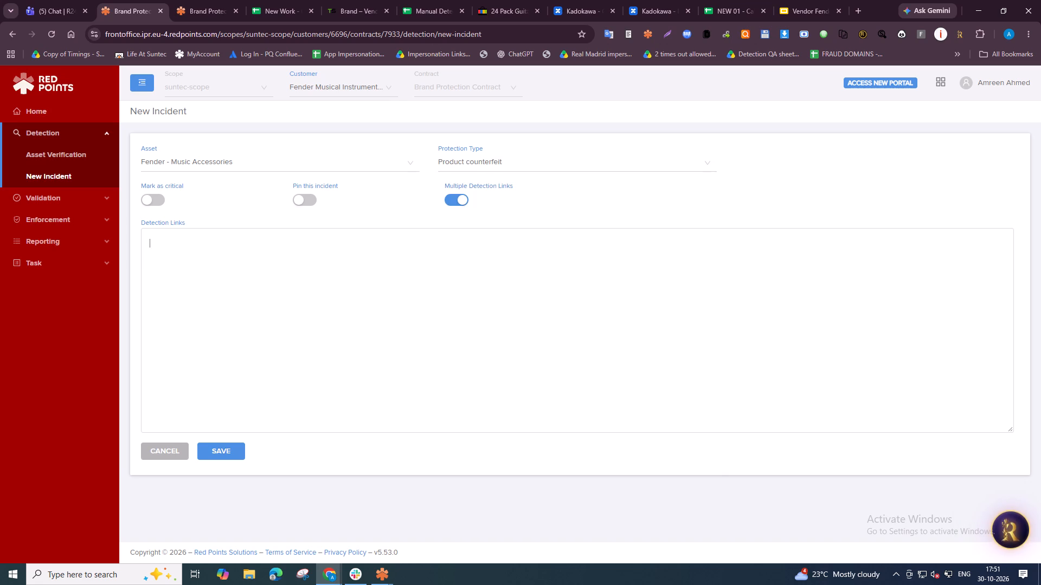
pyautogui.scroll(-2, 489, 319)
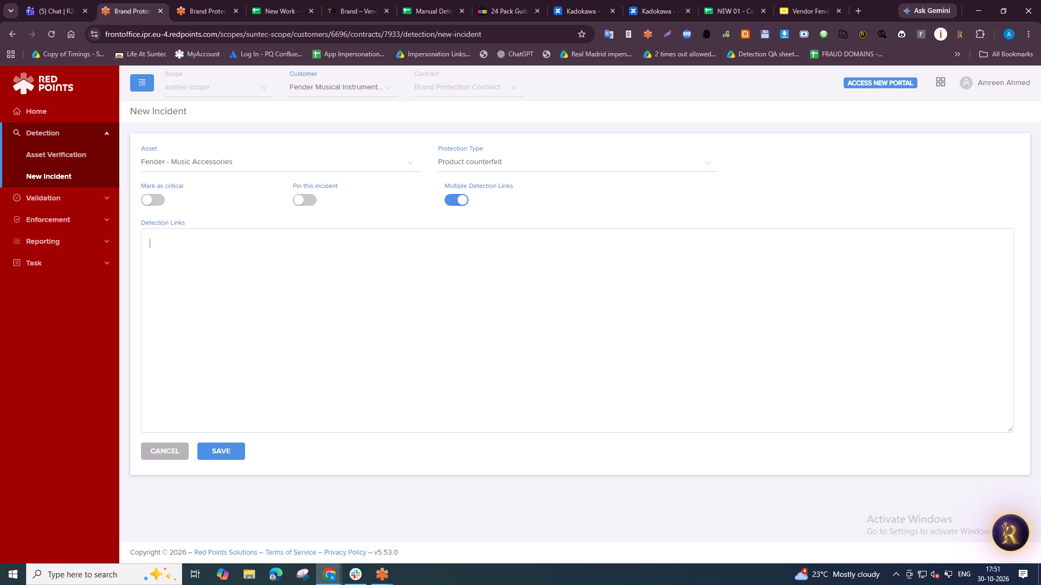
pyautogui.hotkey('ctrl', 'v')
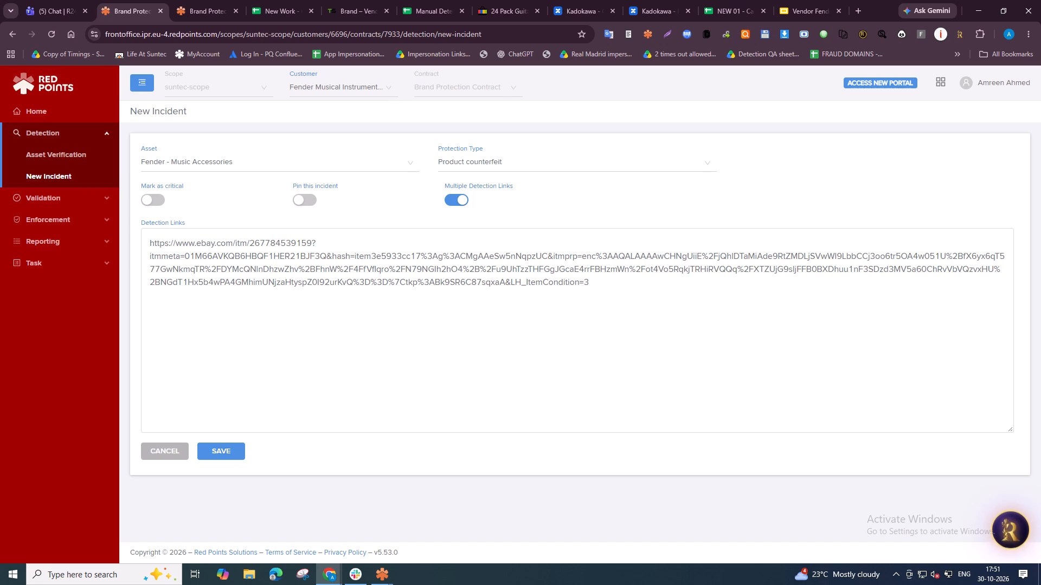
# Reselect the Fender - Music Accessories asset and save the incident.
pyautogui.click(252, 157)
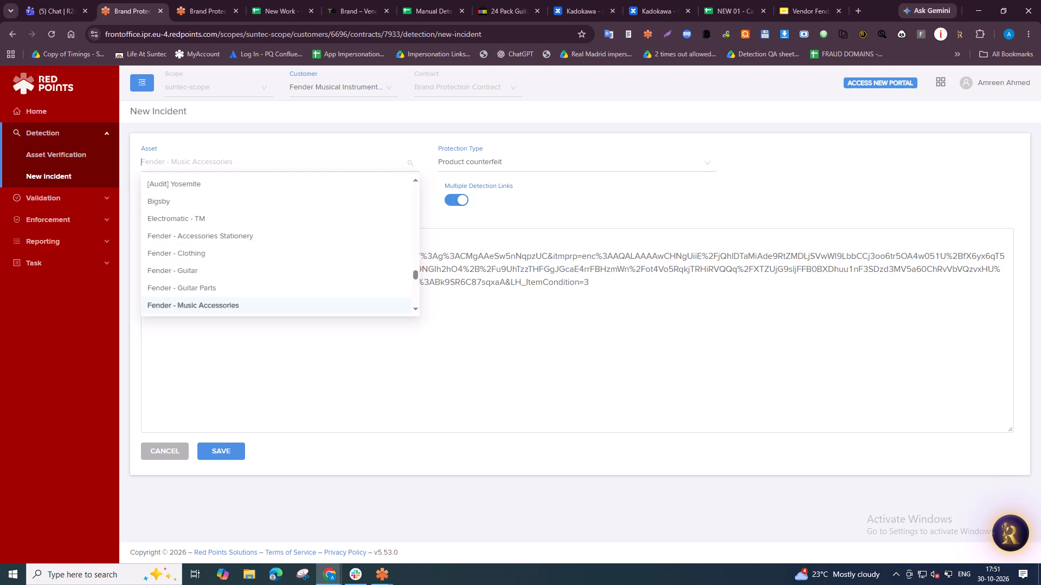
pyautogui.write('musi')
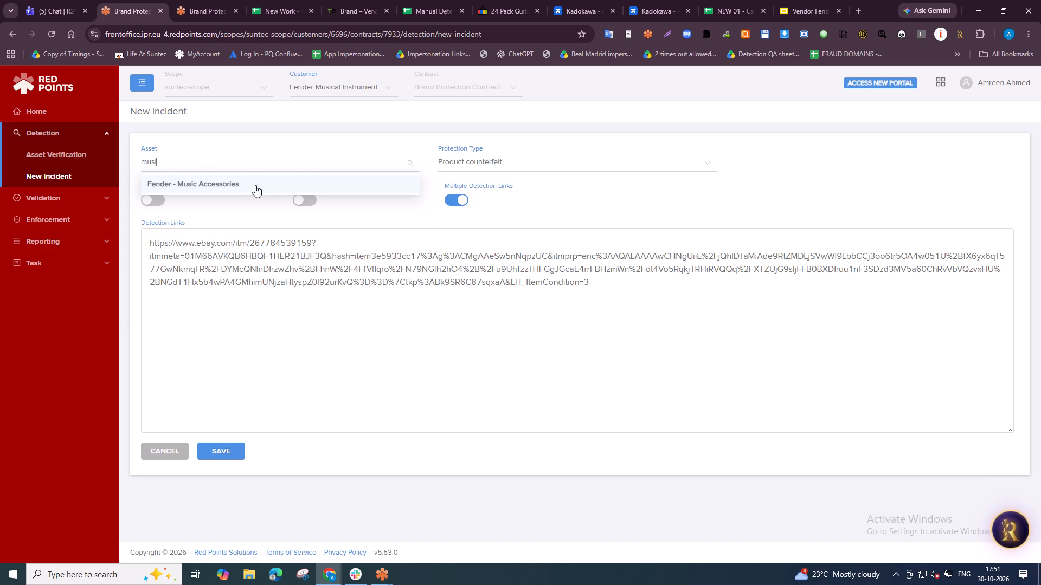
pyautogui.click(255, 186)
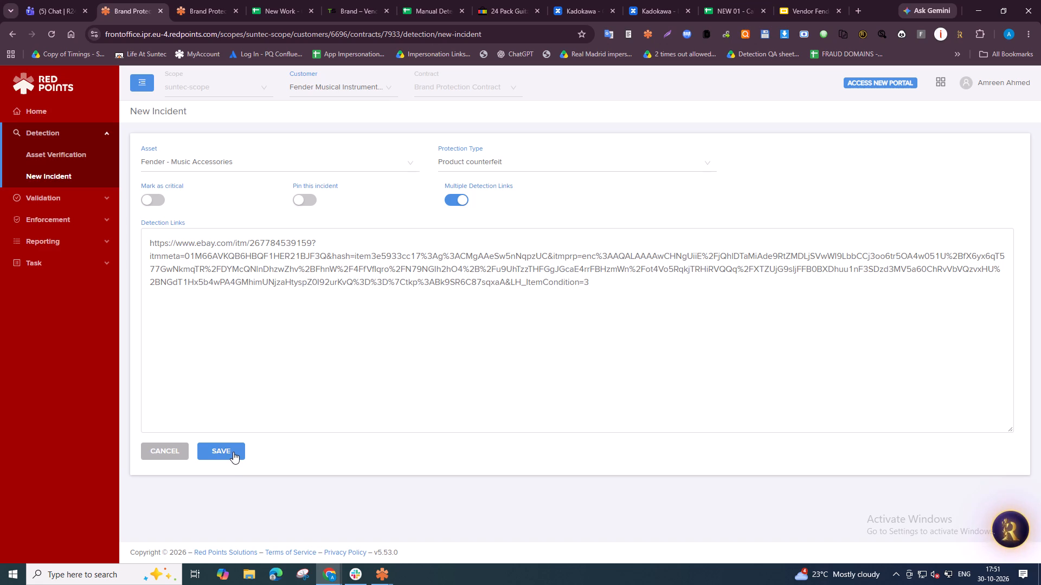
pyautogui.click(233, 452)
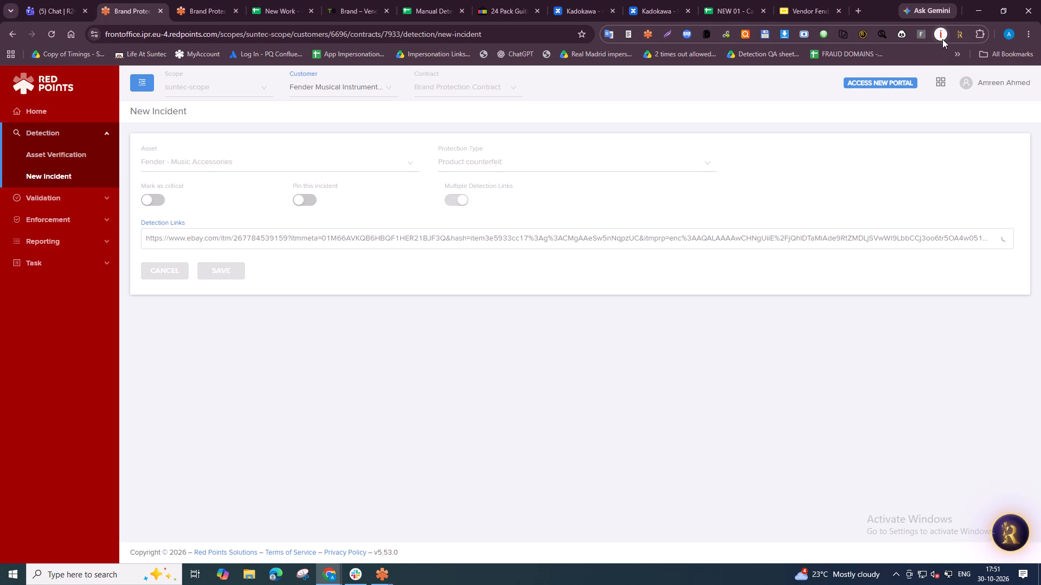
# Copy the created incident's link status and paste it below the last record in the New sheet of New Work.
pyautogui.click(941, 37)
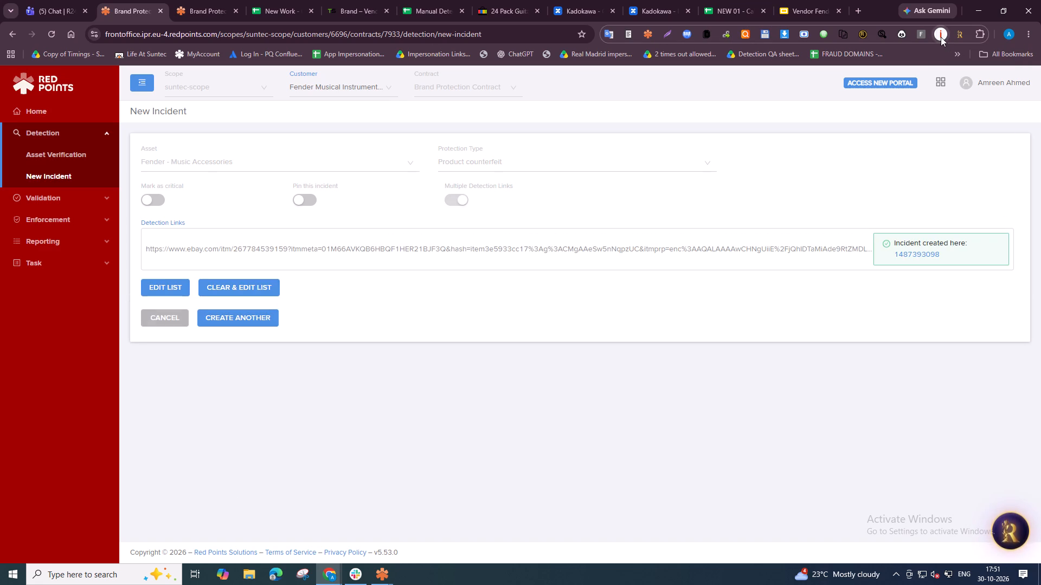
pyautogui.click(972, 130)
pyautogui.click(300, 0)
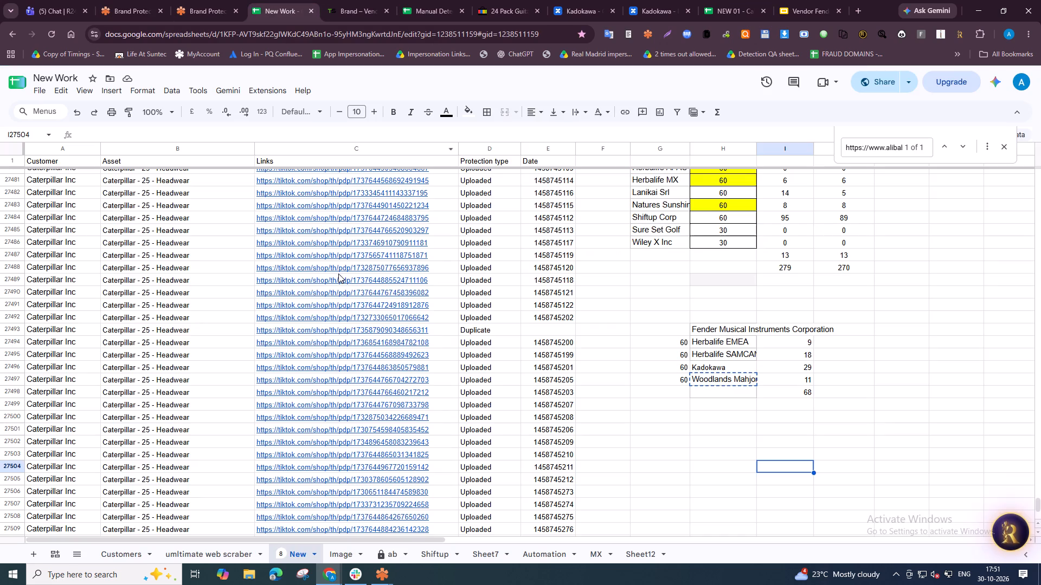
pyautogui.click(359, 316)
pyautogui.hotkey('ctrl', 'End')
pyautogui.hotkey('ctrl', 'Left')
pyautogui.hotkey('ctrl', 'Left')
pyautogui.hotkey('ctrl', 'Up')
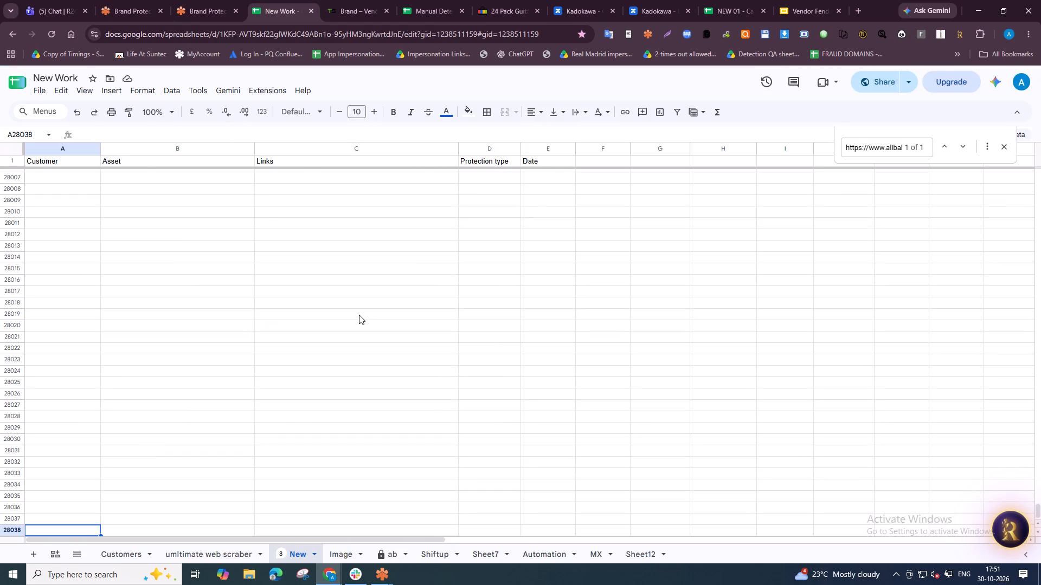
pyautogui.press('Down')
pyautogui.press('Down')
pyautogui.press('Right')
pyautogui.press('Right')
pyautogui.press('Up')
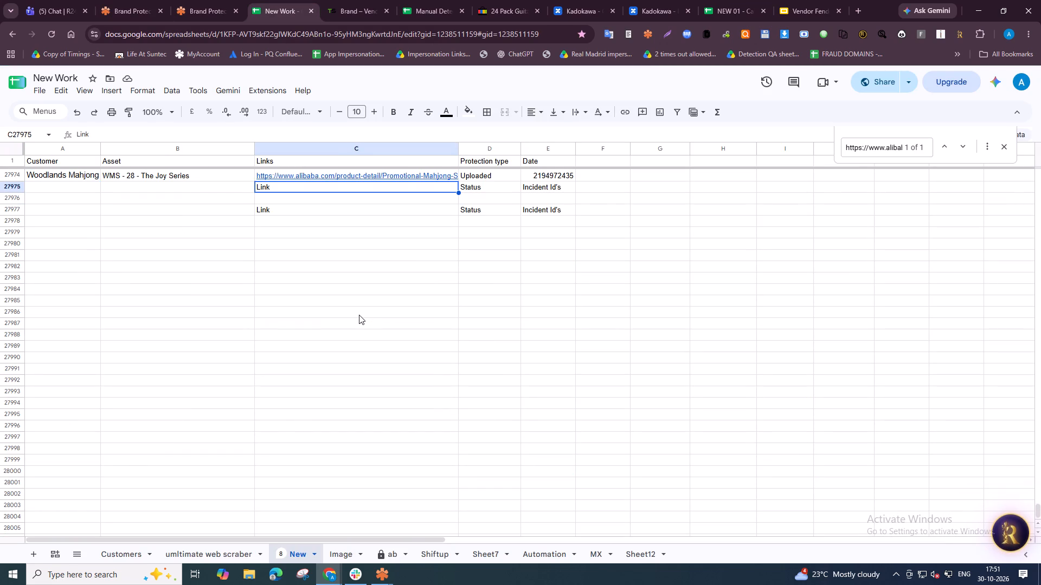
pyautogui.hotkey('ctrl', 'v')
# Clear the pasted Link, Status and Incident Id's header rows above and below the new eBay record, rows 27975 and 27977.
pyautogui.press('Down')
pyautogui.press('Up')
pyautogui.hotkey('ctrl', 'shift', 'Right')
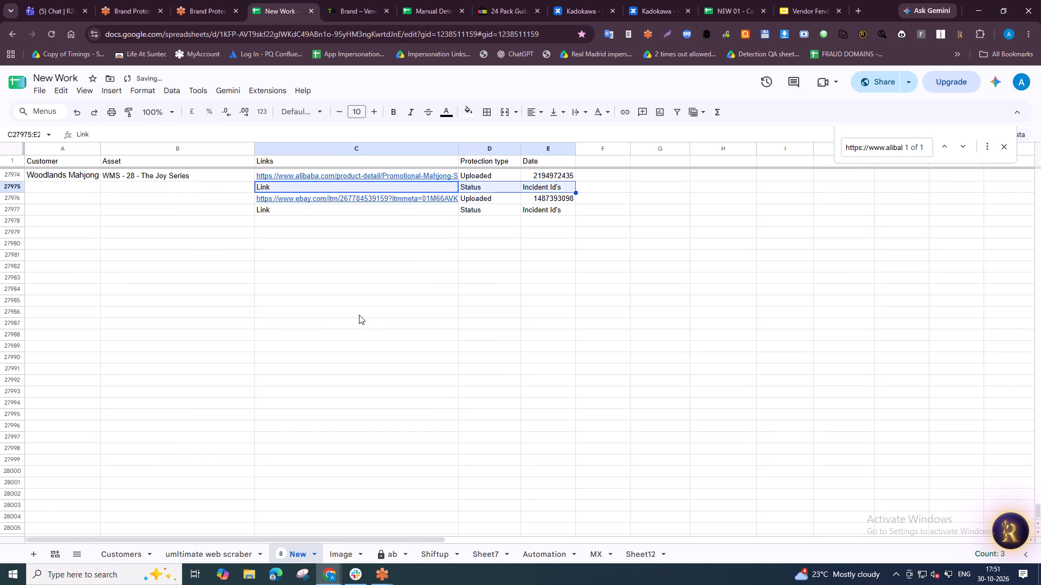
pyautogui.press('Delete')
pyautogui.press('Down')
pyautogui.press('Down')
pyautogui.hotkey('ctrl', 'shift', 'Right')
pyautogui.press('Delete')
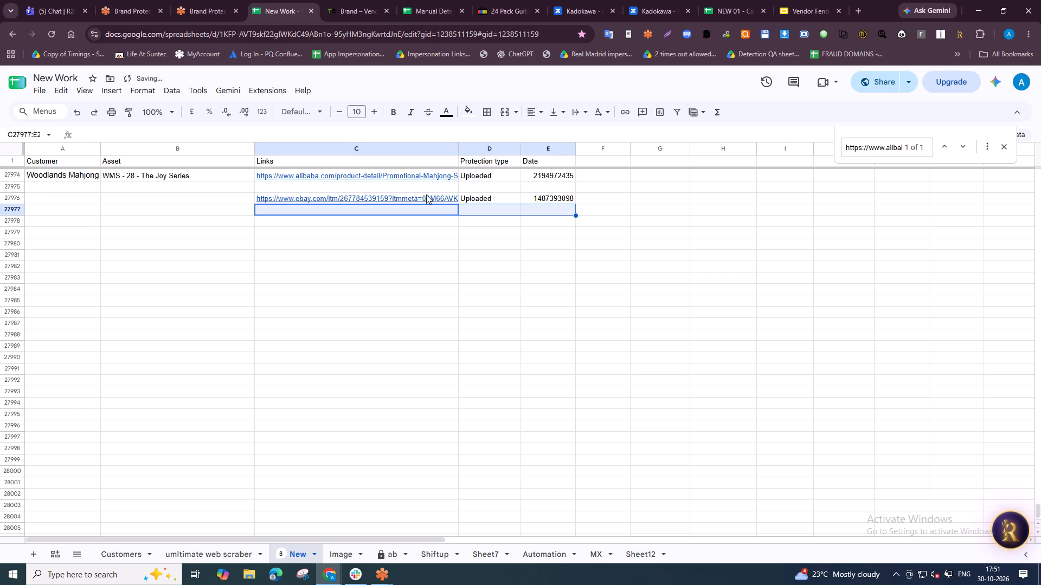
# Fill row 27976 with the asset Fender - Music Accessories and the Fender Musical Instruments customer name, copied from the incident form.
pyautogui.click(119, 0)
pyautogui.keyDown('alt'); pyautogui.click(220, 165); pyautogui.keyUp('alt')
pyautogui.click(275, 0)
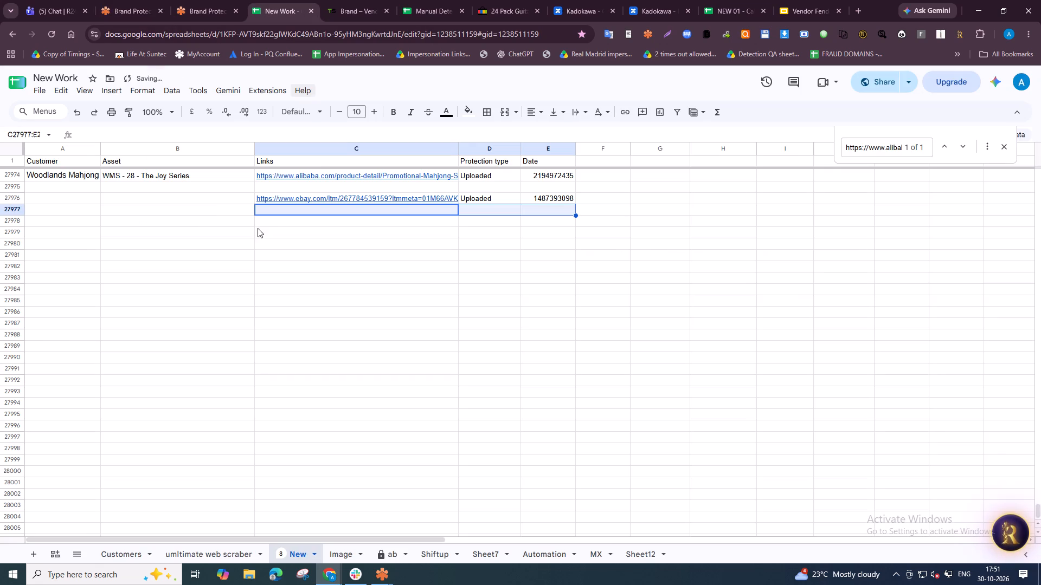
pyautogui.click(211, 204)
pyautogui.hotkey('ctrl', 'v')
pyautogui.click(213, 222)
pyautogui.click(149, 0)
pyautogui.keyDown('alt'); pyautogui.click(335, 84); pyautogui.keyUp('alt')
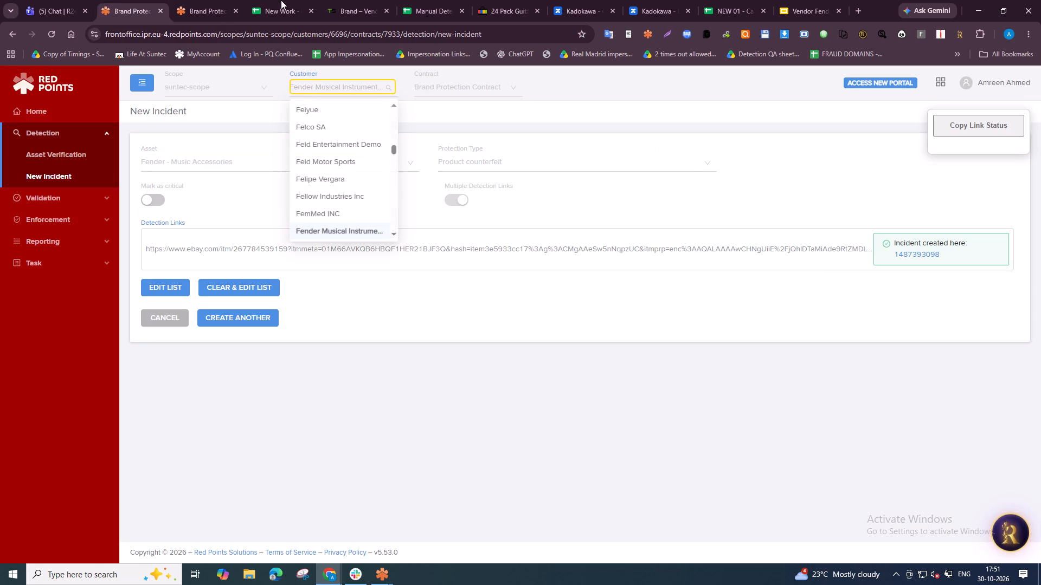
pyautogui.click(281, 0)
pyautogui.click(94, 196)
pyautogui.hotkey('ctrl', 'v')
pyautogui.click(398, 307)
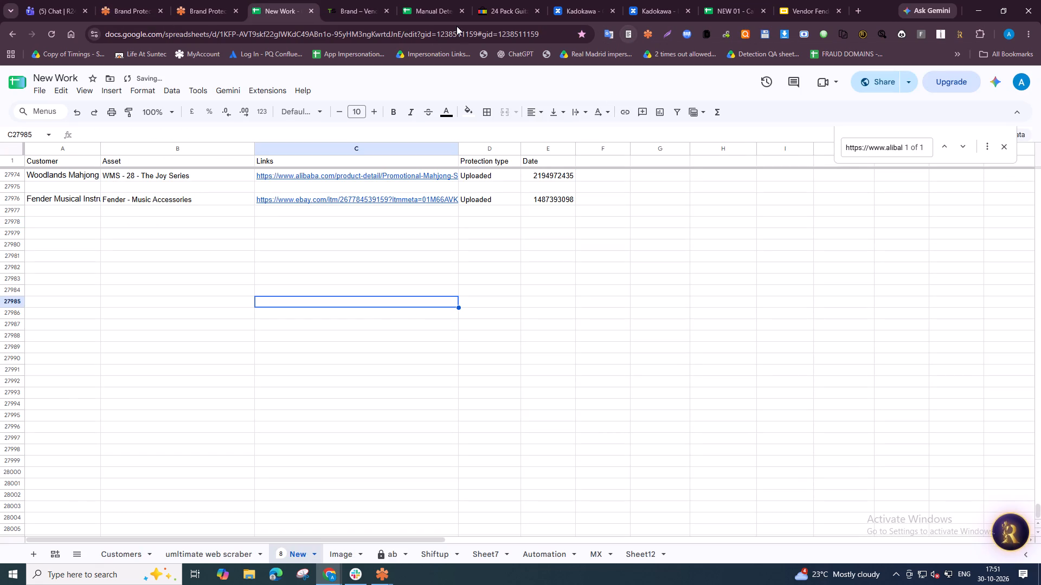
# Close the 24 Pack Guitar Picks Sampler eBay listing.
pyautogui.click(539, 0)
pyautogui.click(539, 15)
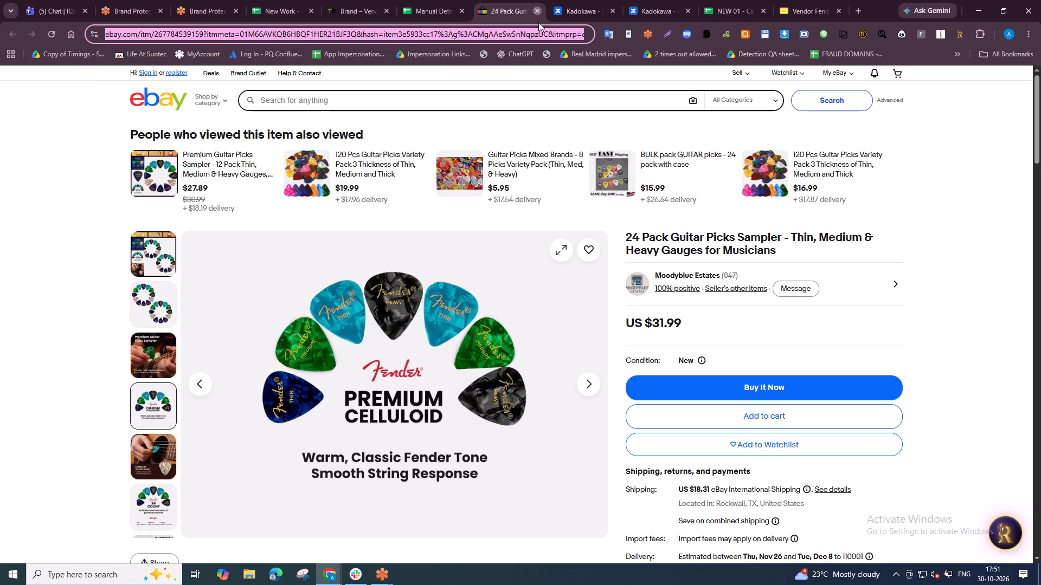
# Open the Fender eBay listing recorded in row 77598 of Manual Detection Records, then close it.
pyautogui.click(442, 0)
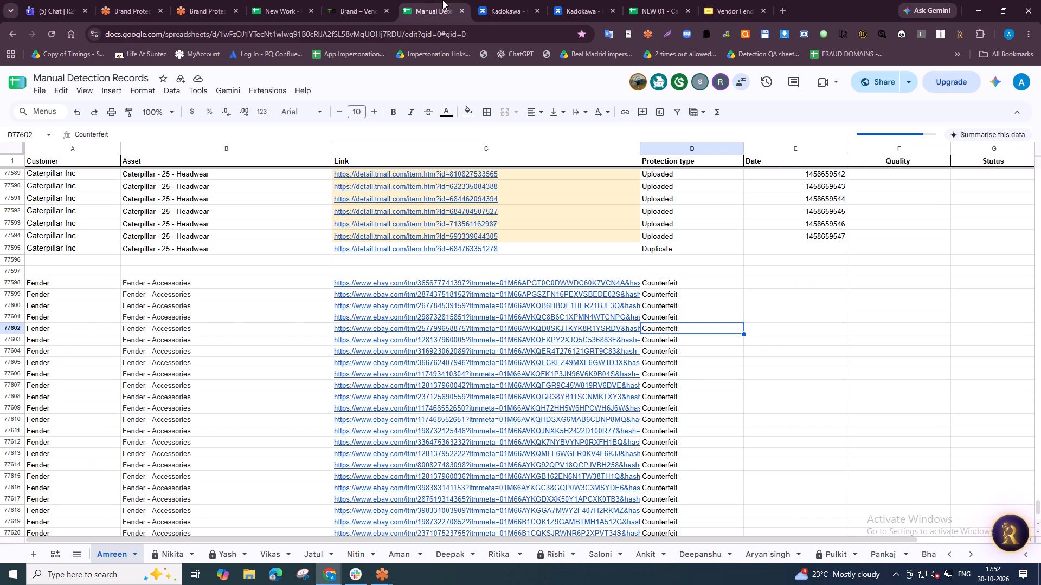
pyautogui.press('Up')
pyautogui.press('Up')
pyautogui.press('Up')
pyautogui.press('Left')
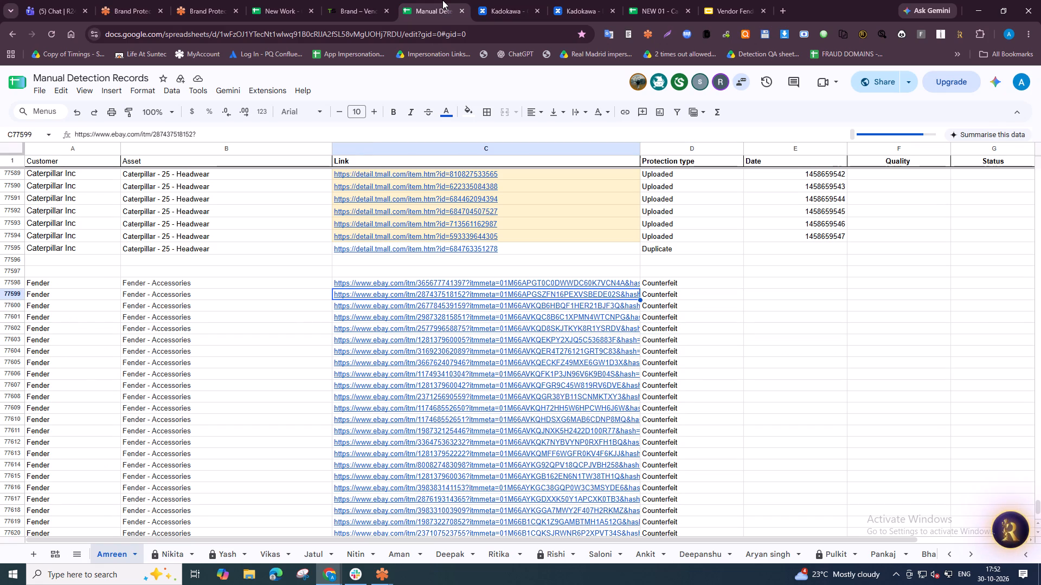
pyautogui.press('Up')
pyautogui.hotkey('alt', 'Return')
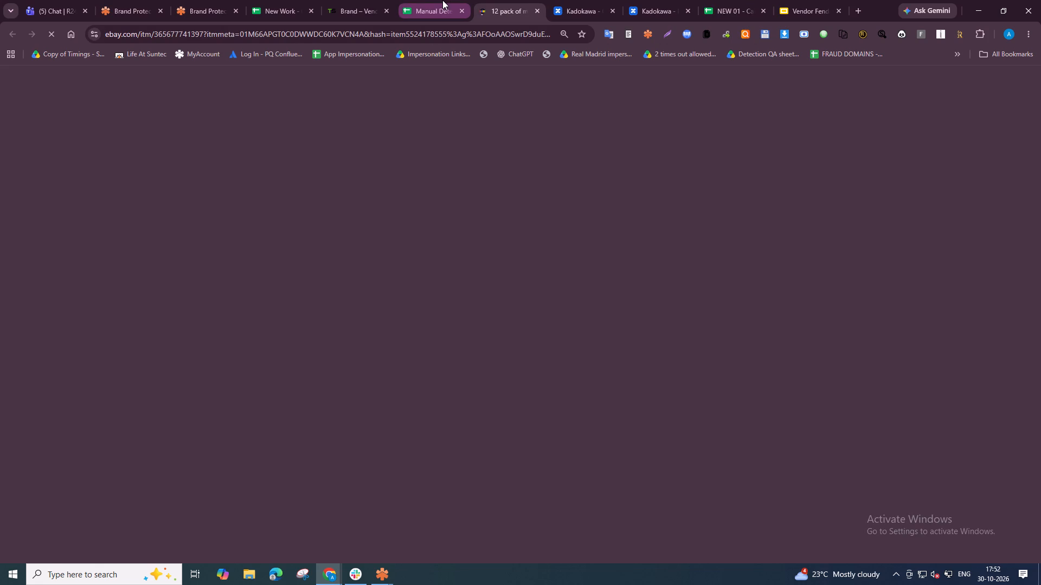
pyautogui.hotkey('ctrl', 'w')
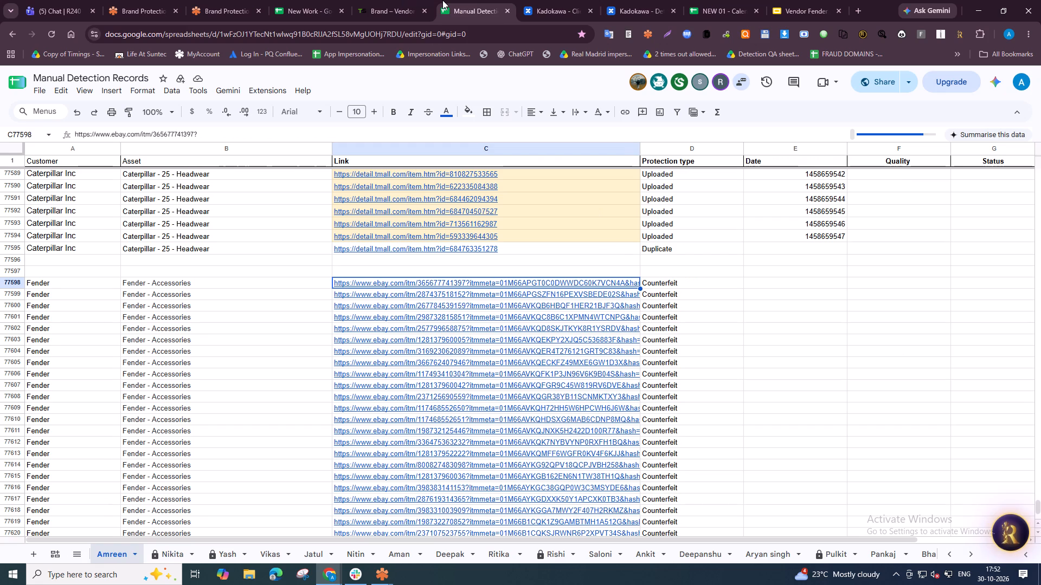
# Open the Fender eBay listing recorded in row 77601 of Manual Detection Records for review.
pyautogui.press('Right')
pyautogui.press('Left')
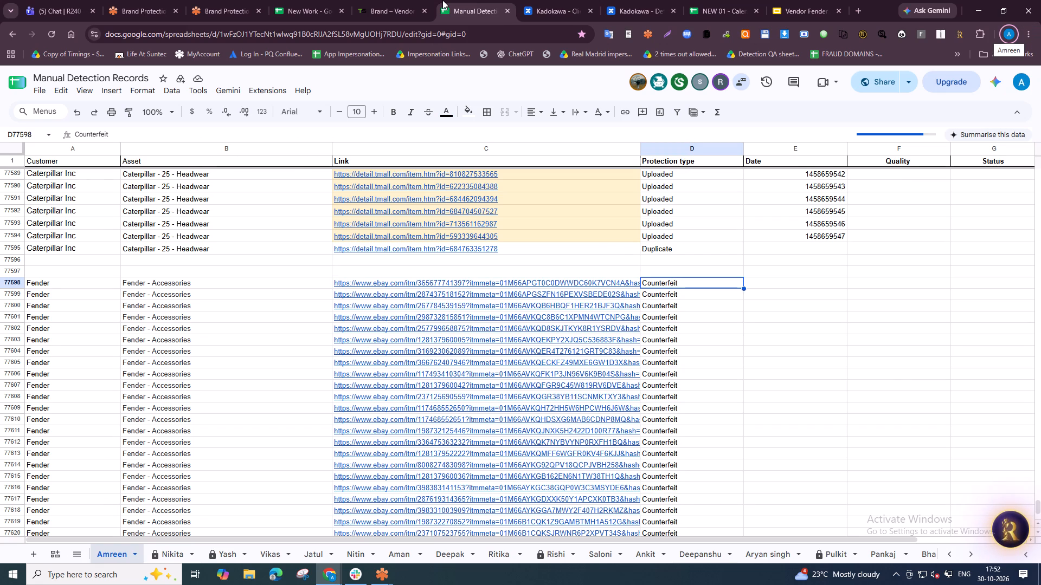
pyautogui.press('Down')
pyautogui.press('Down')
pyautogui.click(678, 300)
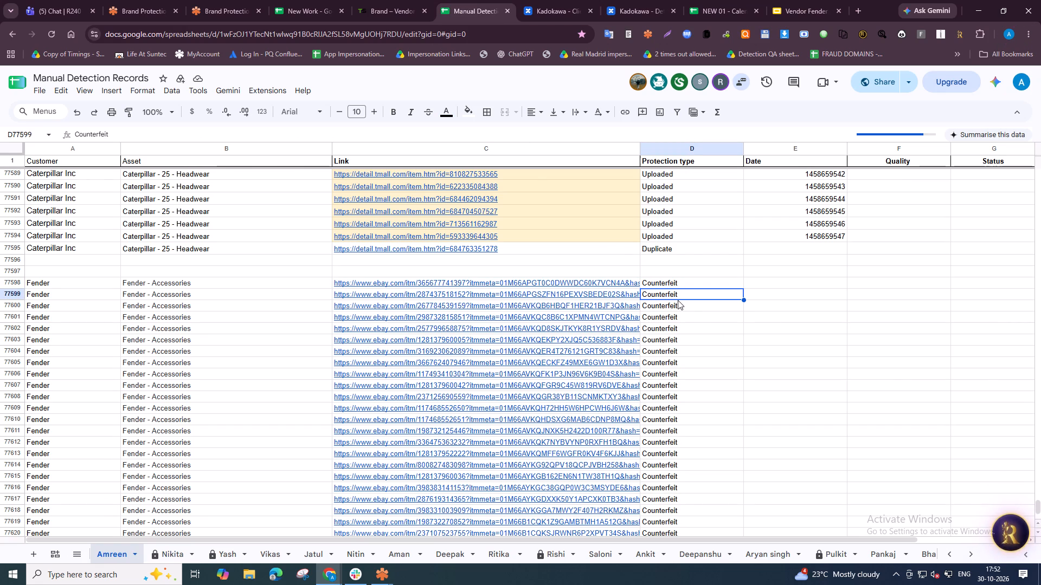
pyautogui.press('Down')
pyautogui.press('Left')
pyautogui.press('Down')
pyautogui.hotkey('alt', 'Return')
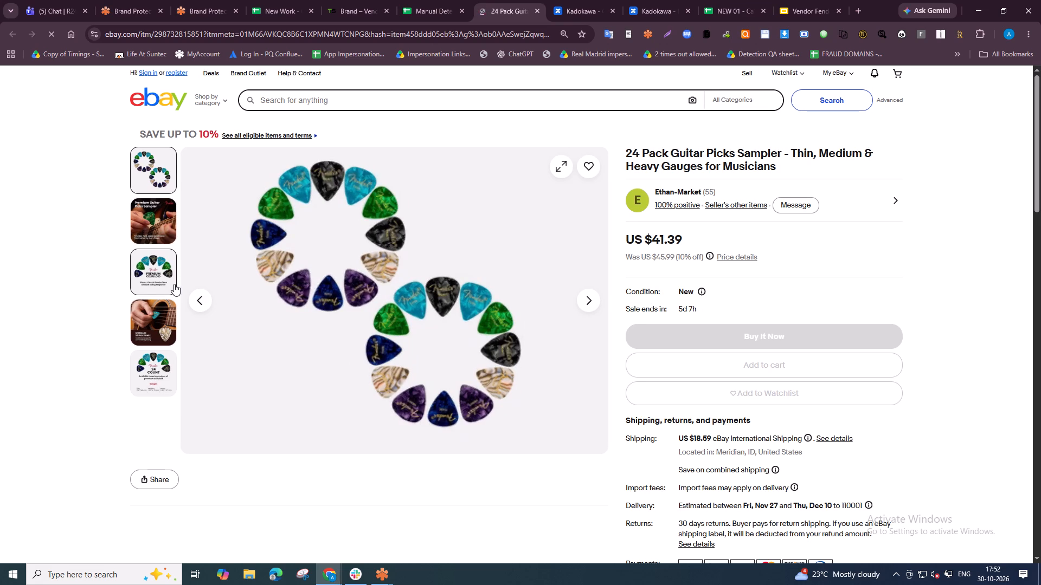
# Submit the 24 Pack Guitar Picks Sampler eBay link as a new Fender - Music Accessories product counterfeit incident.
pyautogui.click(238, 32)
pyautogui.hotkey('ctrl', 'a')
pyautogui.hotkey('ctrl', 'c')
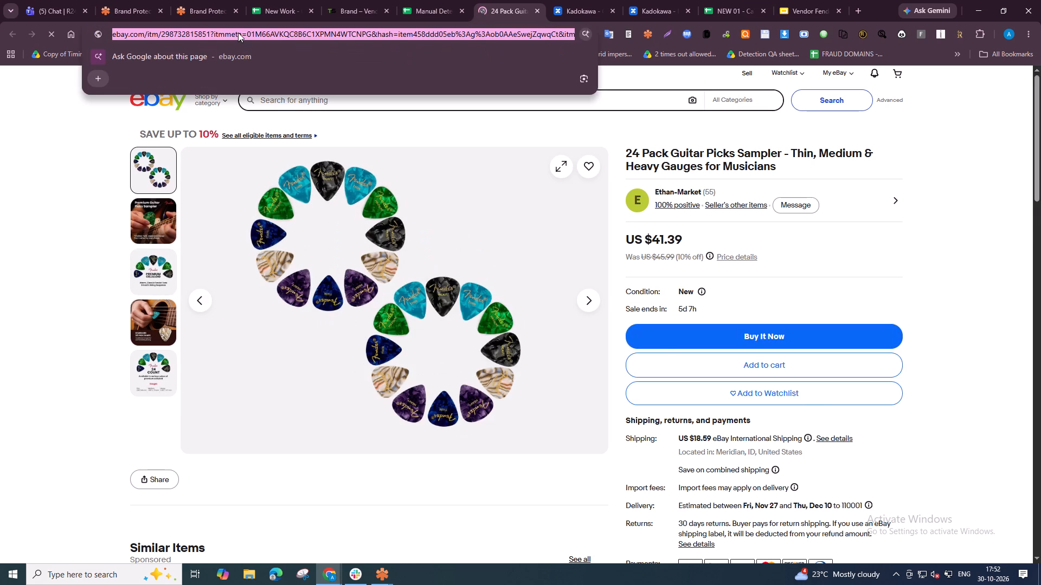
pyautogui.hotkey('ctrl', 'c')
pyautogui.hotkey('ctrl', 'c')
pyautogui.hotkey('ctrl', 'c')
pyautogui.click(158, 0)
pyautogui.click(275, 290)
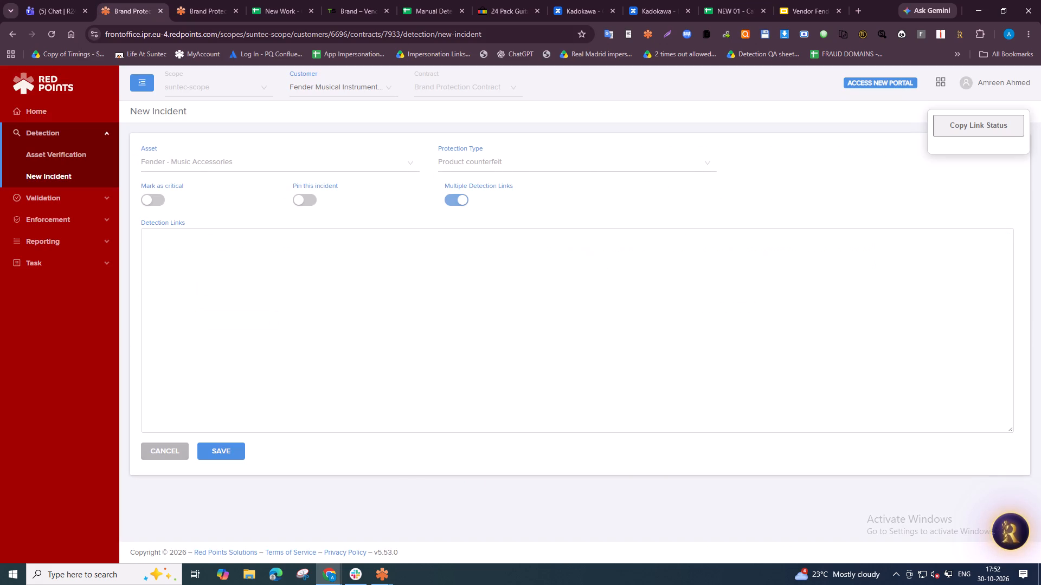
pyautogui.click(271, 276)
pyautogui.hotkey('ctrl', 'v')
pyautogui.click(239, 447)
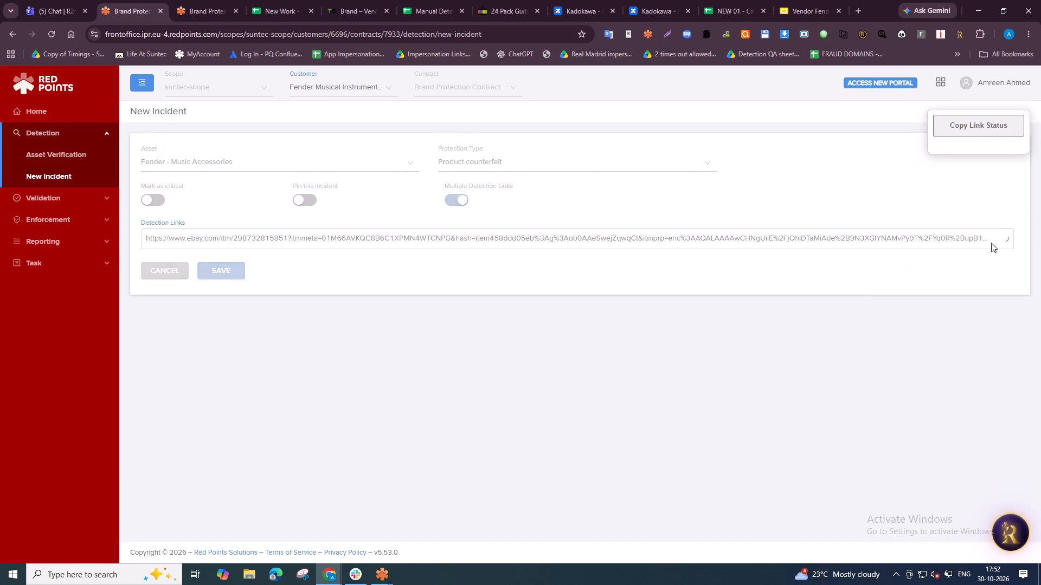
# Copy the link status of the submitted incident into the New Work sheet, starting at row 27980 of the Links column.
pyautogui.click(993, 128)
pyautogui.click(275, 0)
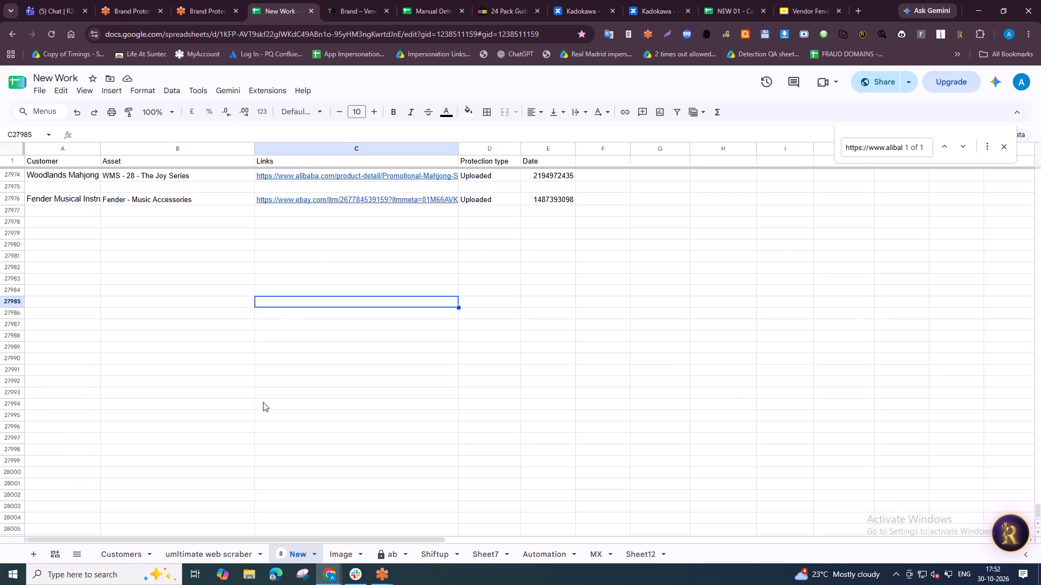
pyautogui.click(313, 246)
pyautogui.hotkey('ctrl', 'v')
# Open the eBay listing recorded in row 77602 of Manual Detection Records and close the 24 Pack Guitar Picks Sampler listing.
pyautogui.click(445, 0)
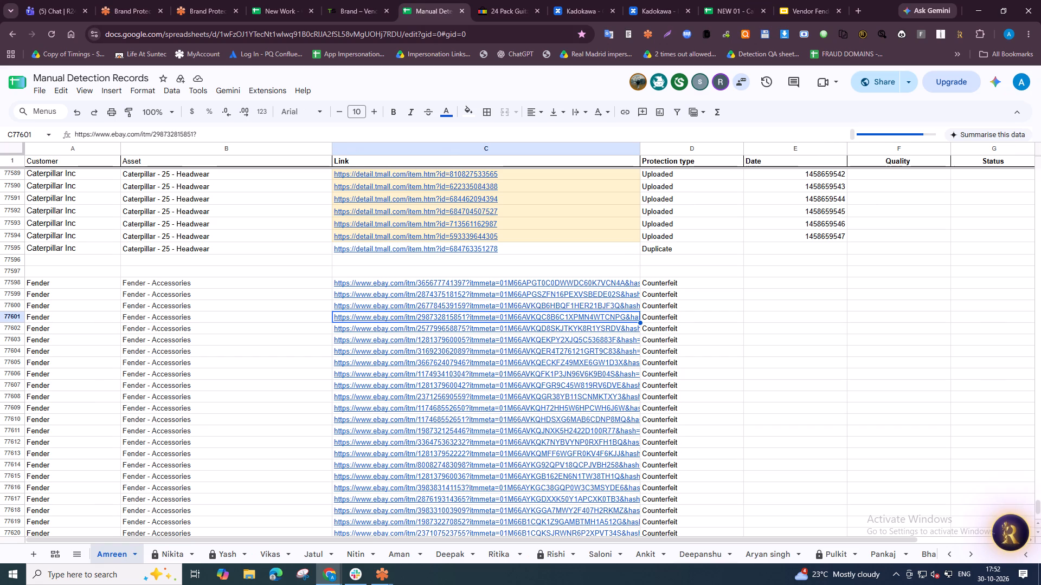
pyautogui.press('Down')
pyautogui.hotkey('alt', 'Return')
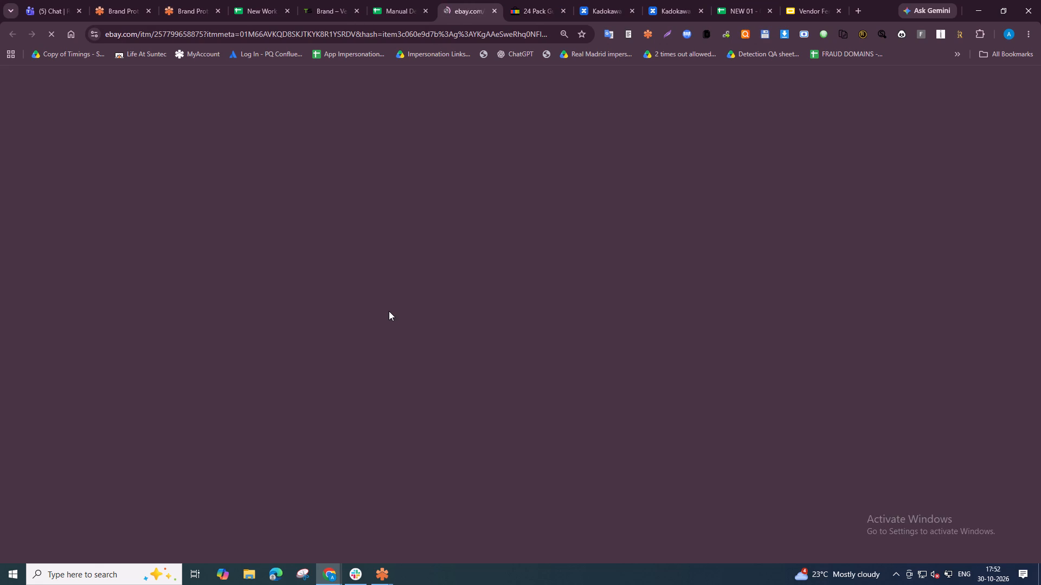
pyautogui.click(529, 0)
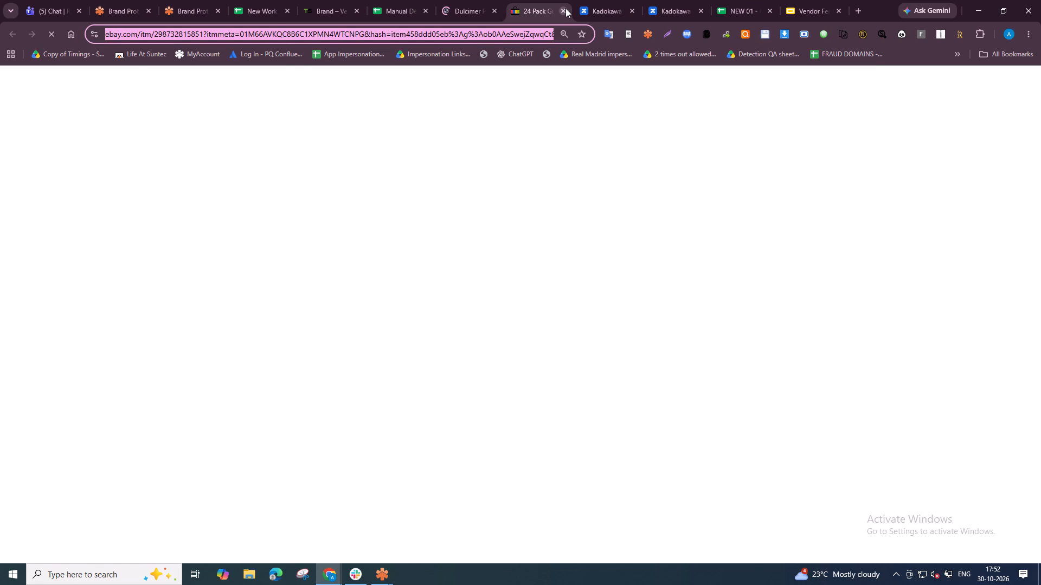
pyautogui.click(566, 8)
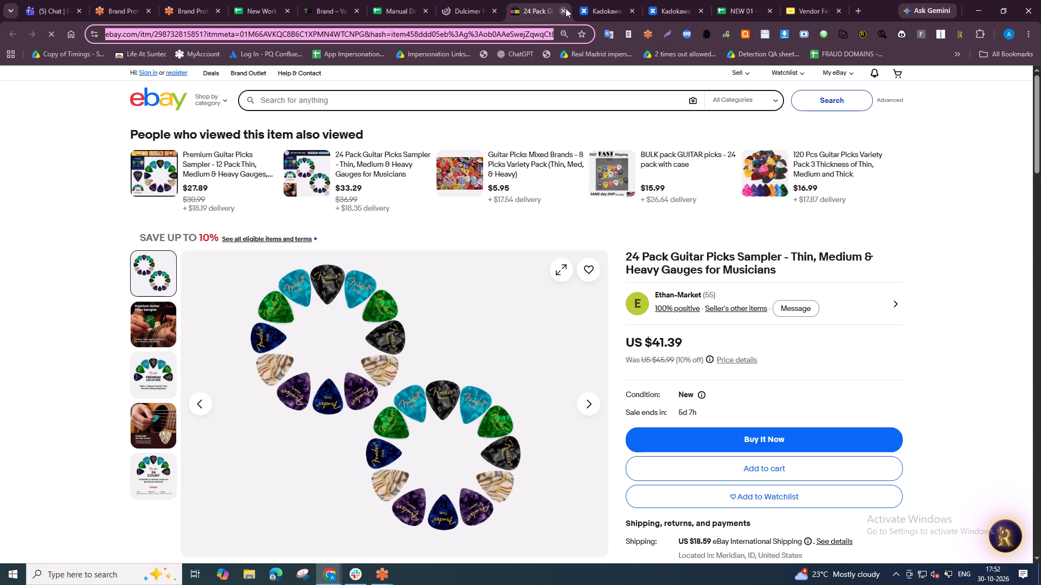
pyautogui.click(510, 0)
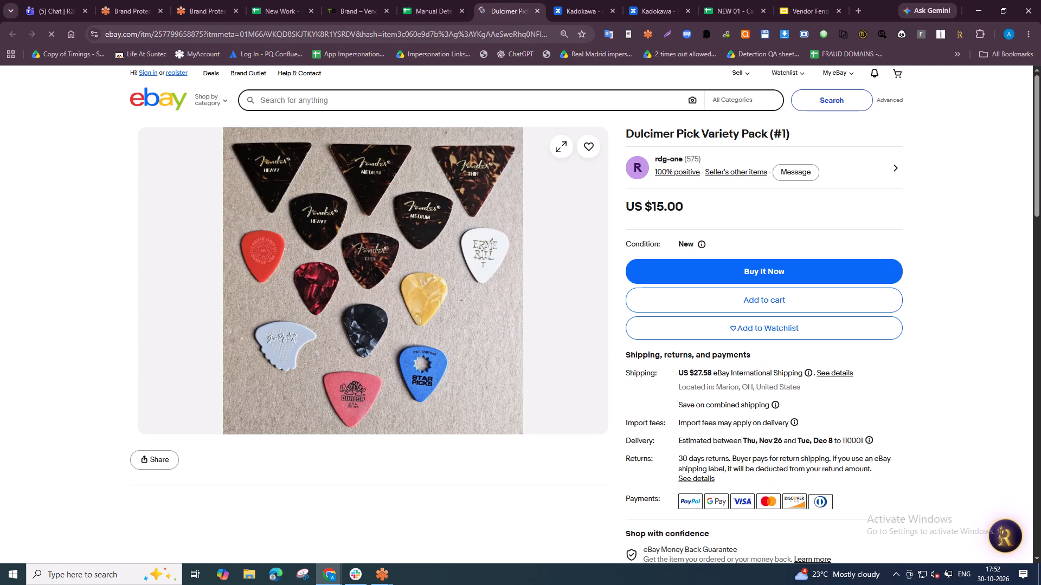
# Copy the Dulcimer Pick Variety Pack (#1) listing's link into cell C27985 of the New Work sheet.
pyautogui.click(463, 39)
pyautogui.hotkey('ctrl', 'a')
pyautogui.hotkey('ctrl', 'c')
pyautogui.hotkey('ctrl', 'c')
pyautogui.hotkey('ctrl', 'c')
pyautogui.hotkey('ctrl', 'c')
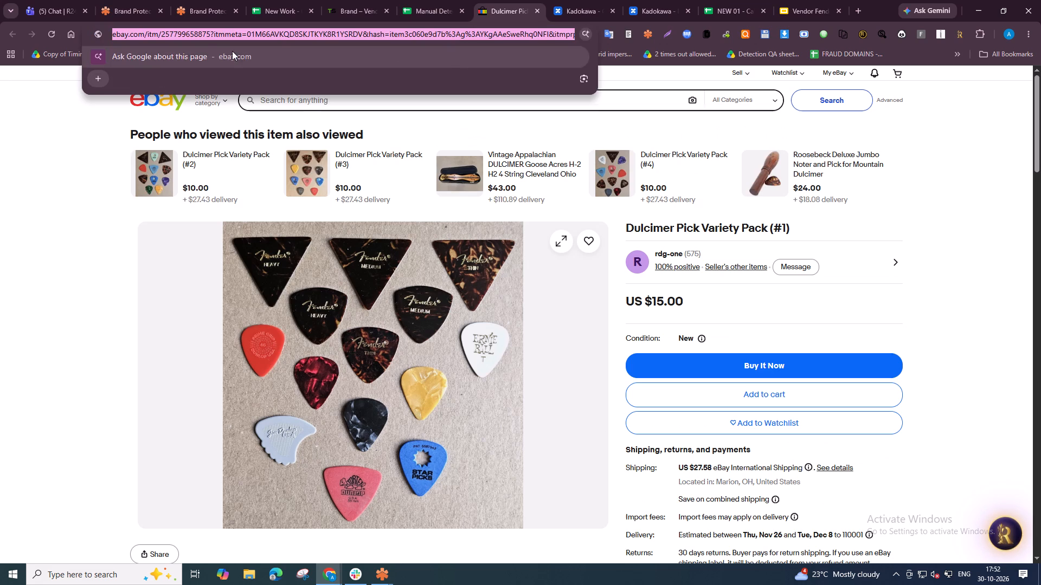
pyautogui.click(126, 0)
pyautogui.click(277, 288)
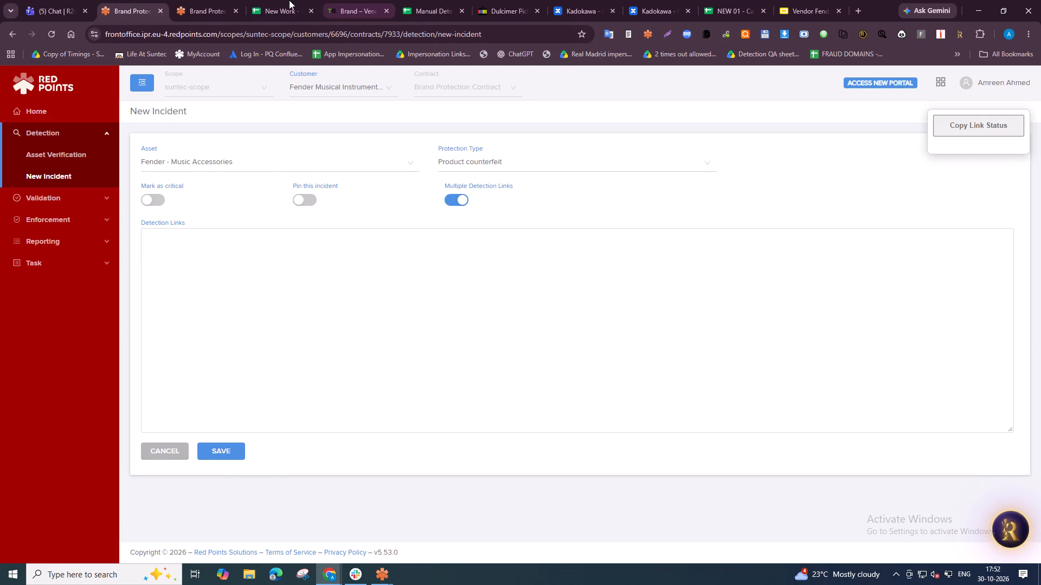
pyautogui.click(281, 0)
pyautogui.click(388, 301)
pyautogui.hotkey('ctrl', 'v')
# Open the eBay listing recorded in row 77603 of Manual Detection Records and copy its link into cell C27986 of New Work.
pyautogui.click(434, 0)
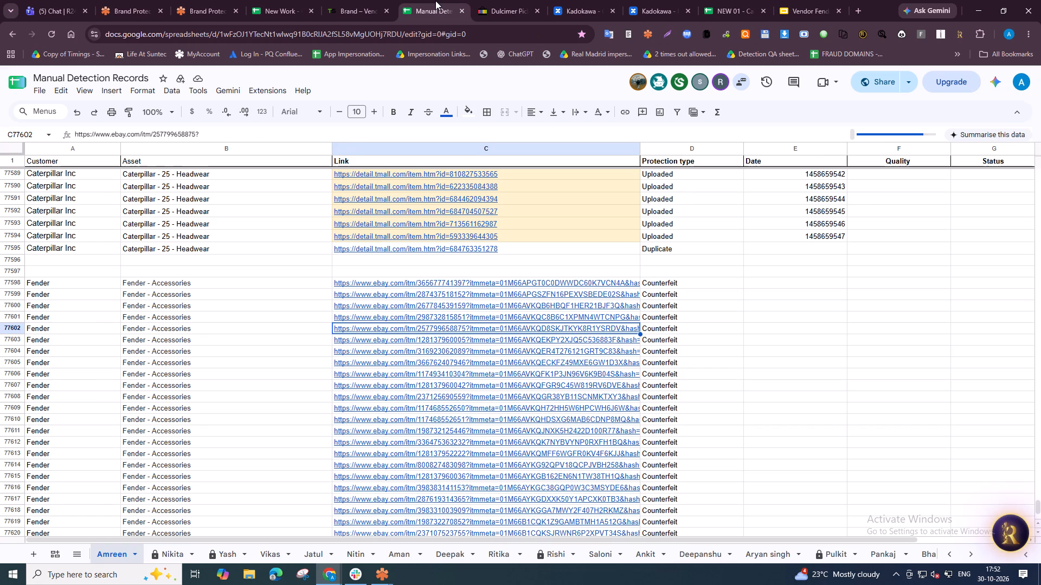
pyautogui.press('Down')
pyautogui.hotkey('alt', 'Return')
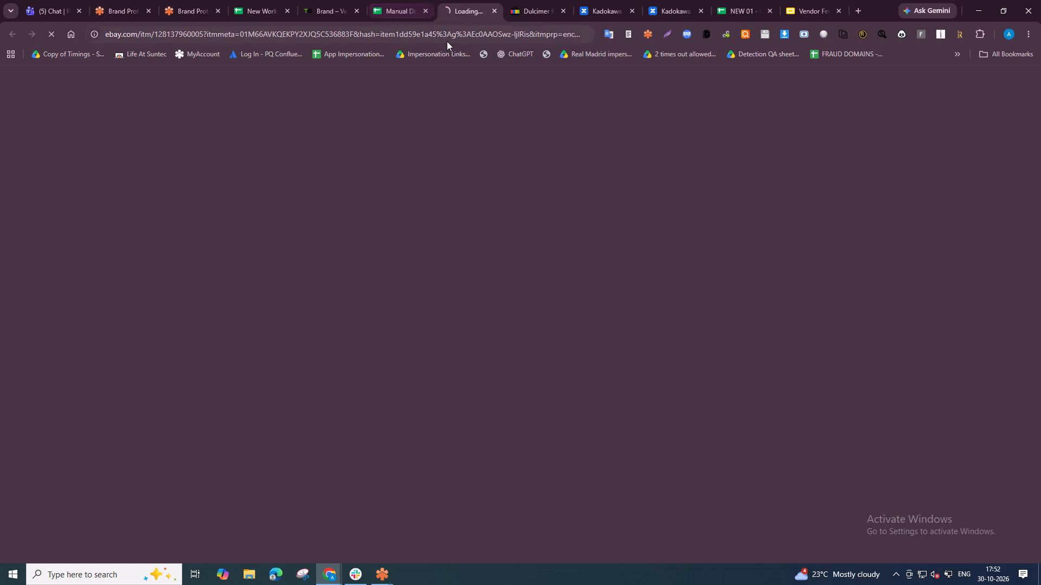
pyautogui.click(447, 37)
pyautogui.hotkey('ctrl', 'a')
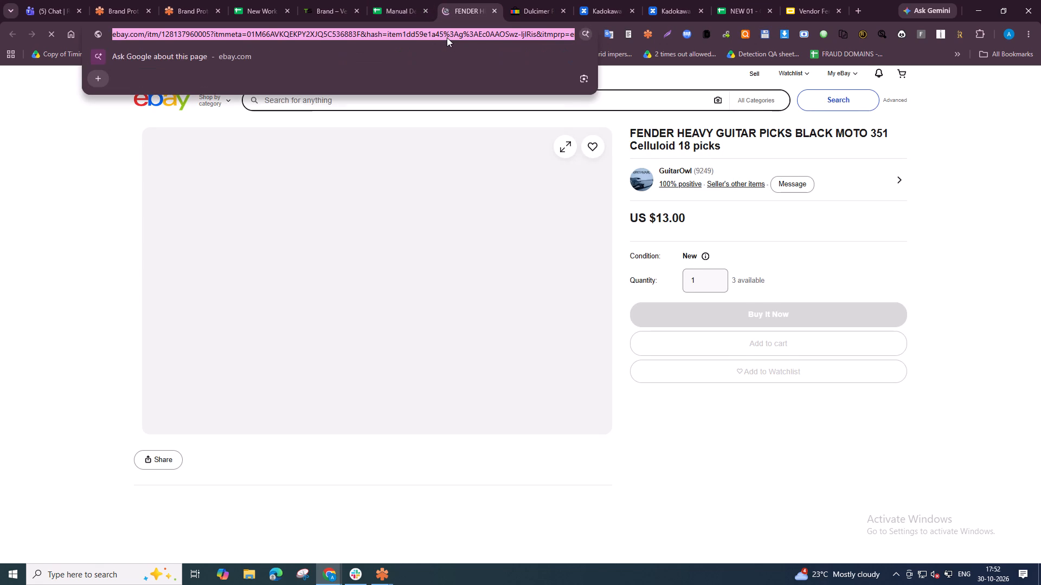
pyautogui.hotkey('ctrl', 'c')
pyautogui.hotkey('ctrl', 'c')
pyautogui.hotkey('ctrl', 'c')
pyautogui.click(269, 0)
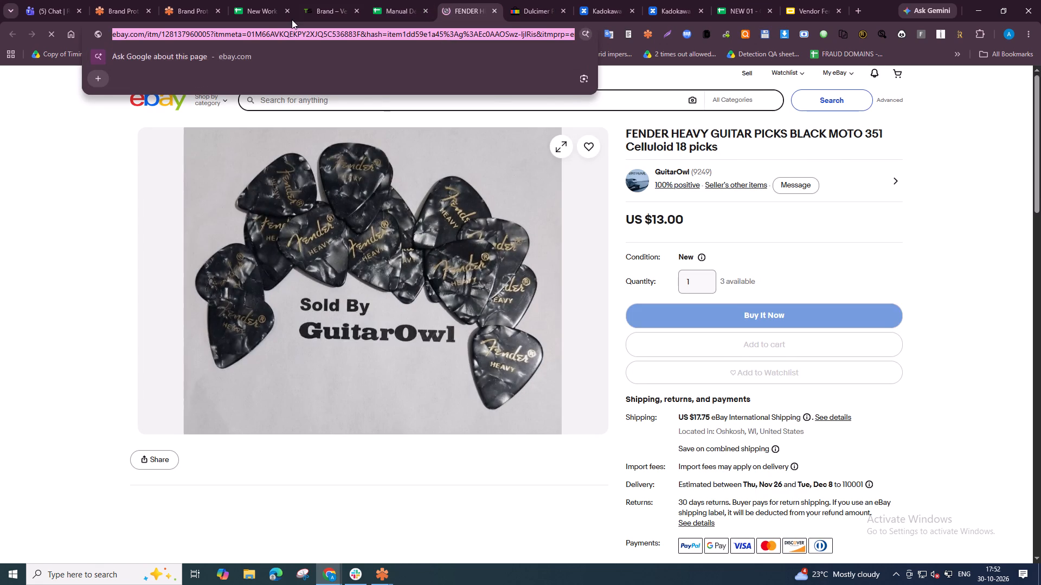
pyautogui.click(370, 314)
pyautogui.press('v')
pyautogui.click(372, 337)
pyautogui.click(387, 310)
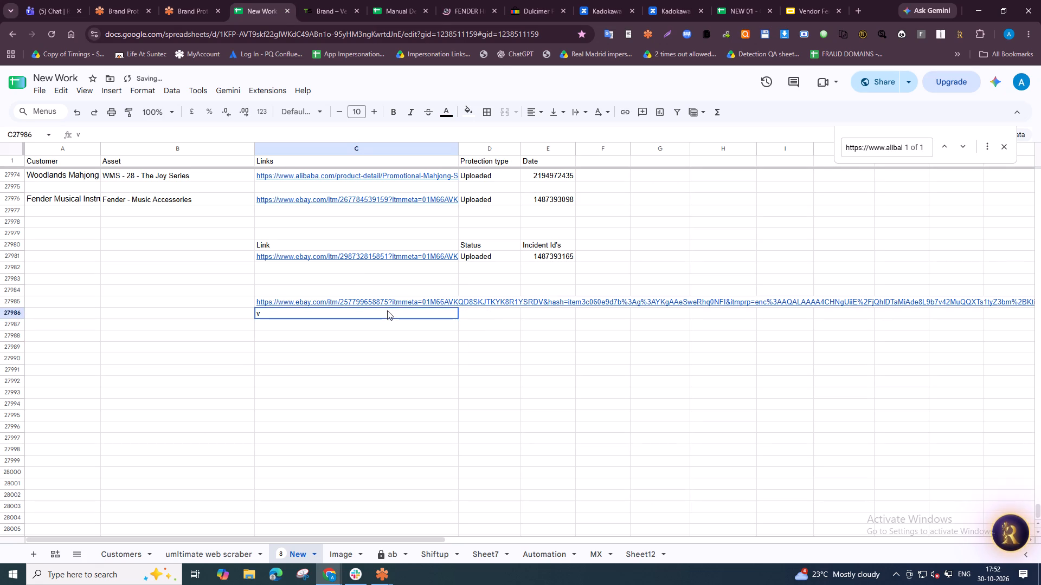
pyautogui.hotkey('ctrl', 'v')
pyautogui.click(389, 382)
# Close the Fender Heavy Guitar Picks and Dulcimer Pick Variety Pack listings.
pyautogui.click(467, 0)
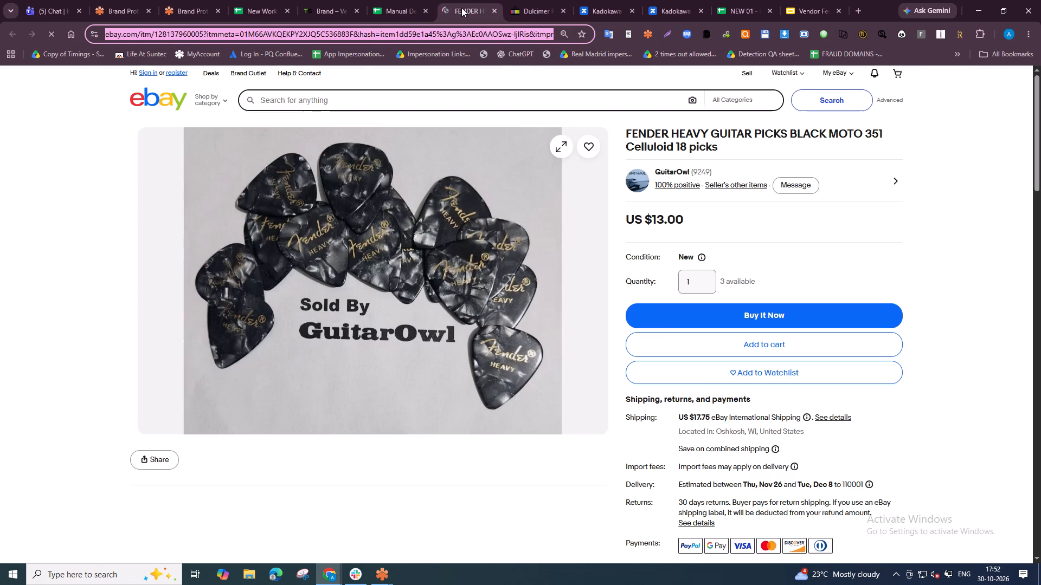
pyautogui.hotkey('ctrl', 'w')
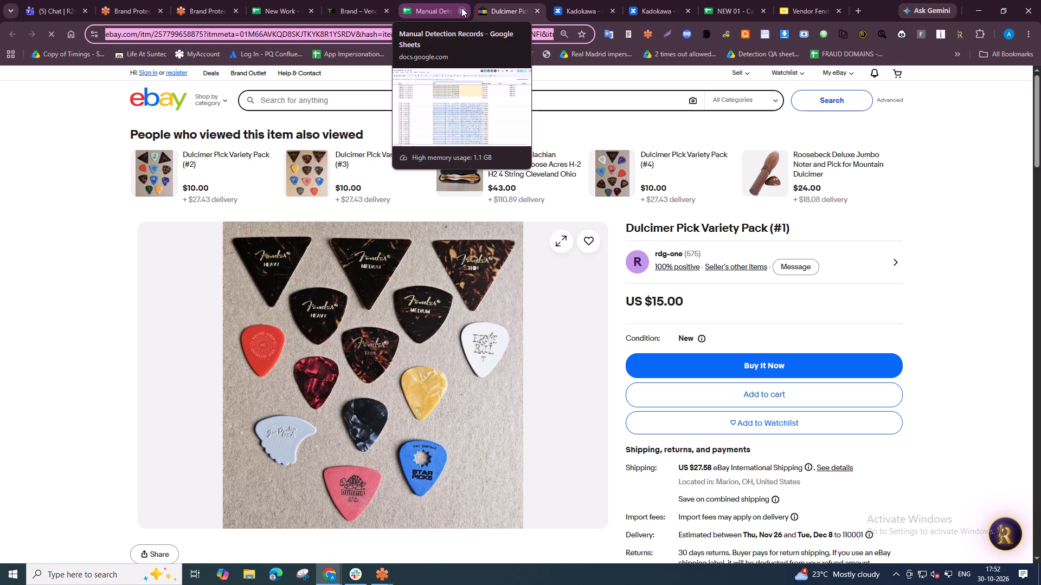
pyautogui.click(537, 11)
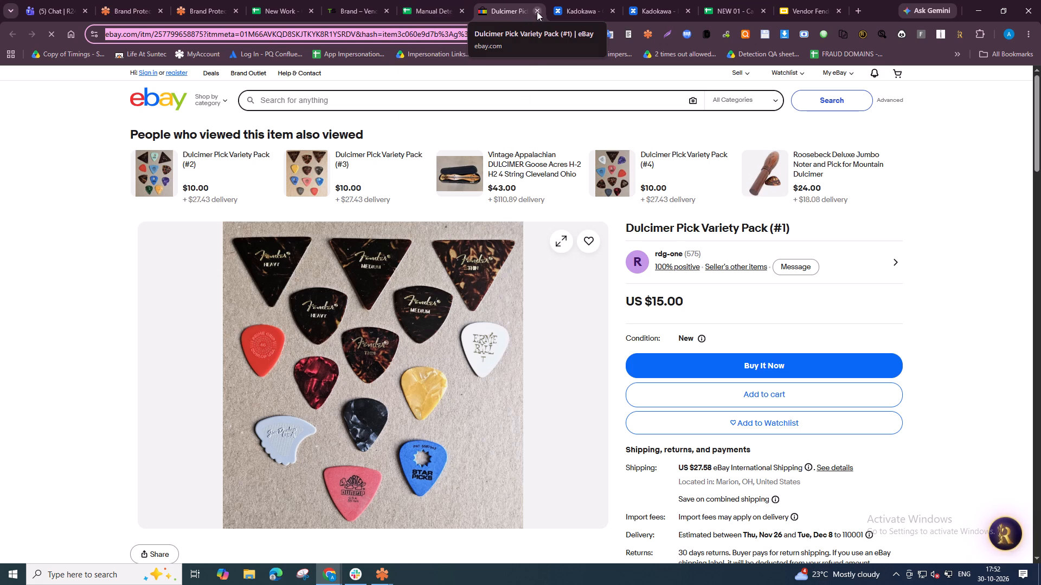
# Open the Fender eBay listing recorded in row 77604 of Manual Detection Records, copy its link, and close the listing.
pyautogui.click(475, 6)
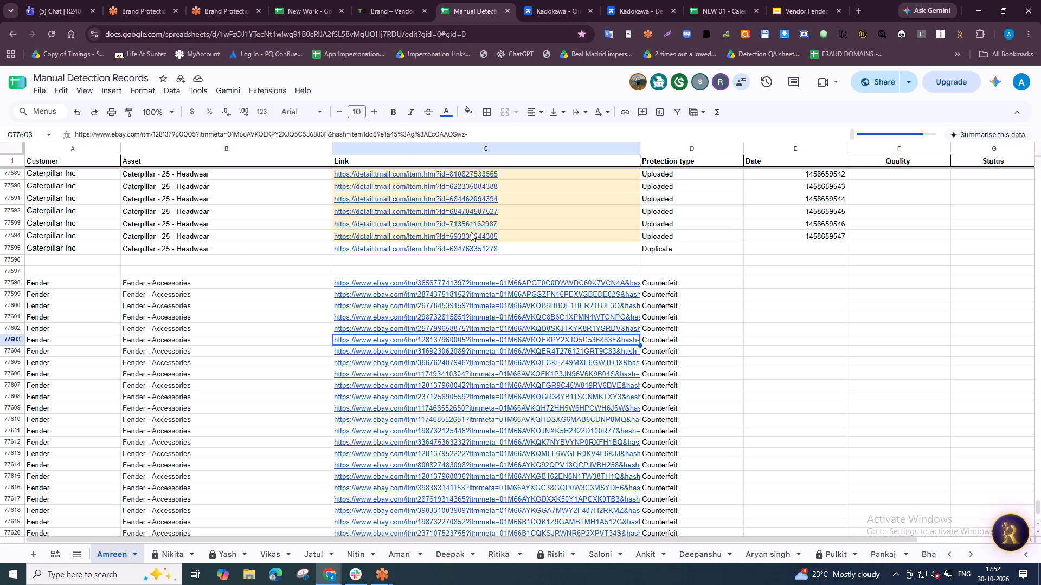
pyautogui.press('Down')
pyautogui.hotkey('alt', 'Return')
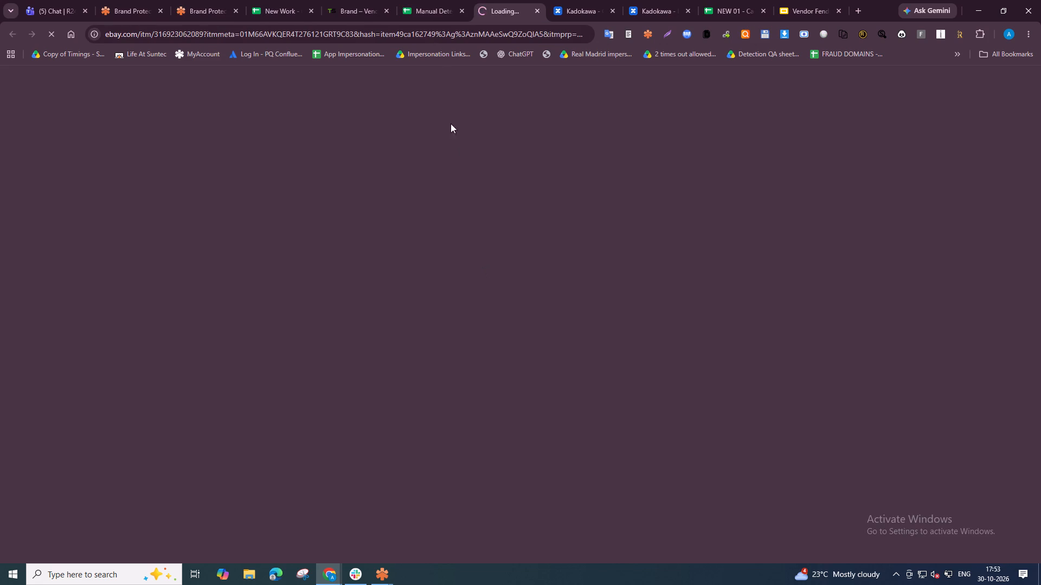
pyautogui.click(430, 34)
pyautogui.hotkey('ctrl', 'a')
pyautogui.hotkey('ctrl', 'c')
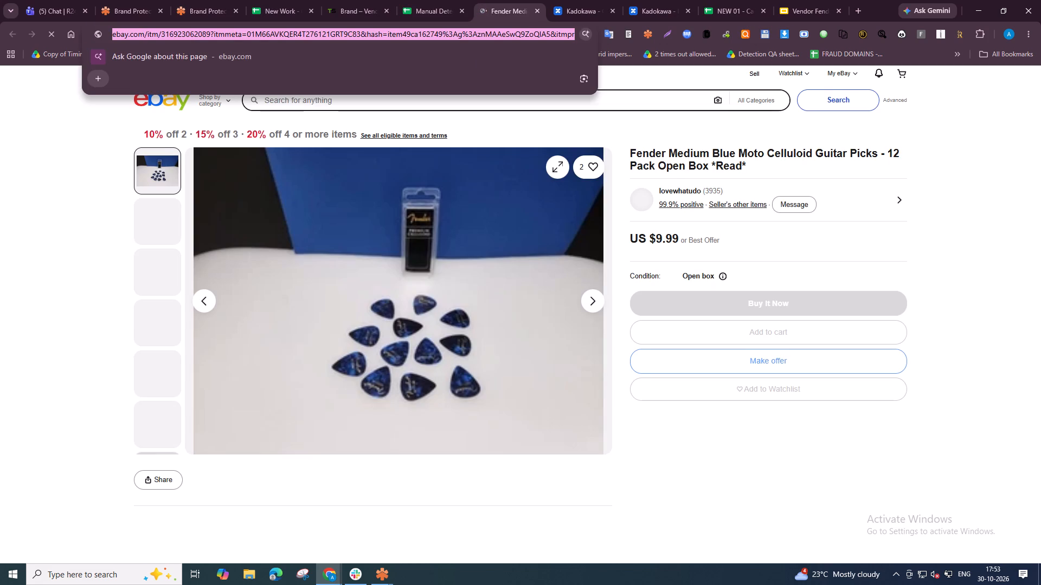
pyautogui.hotkey('ctrl', 'c')
pyautogui.hotkey('ctrl', 'c')
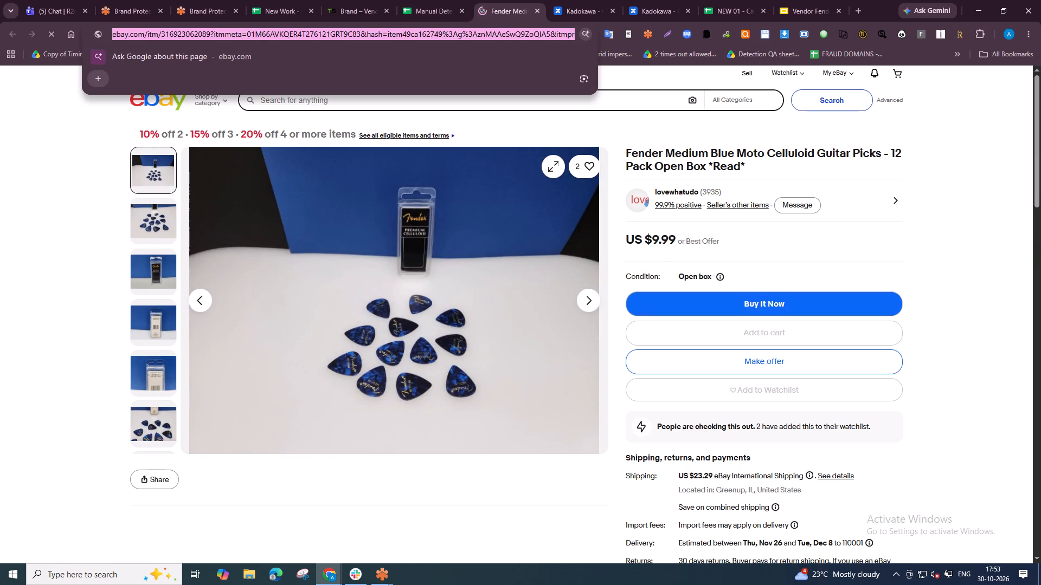
pyautogui.hotkey('ctrl', 'w')
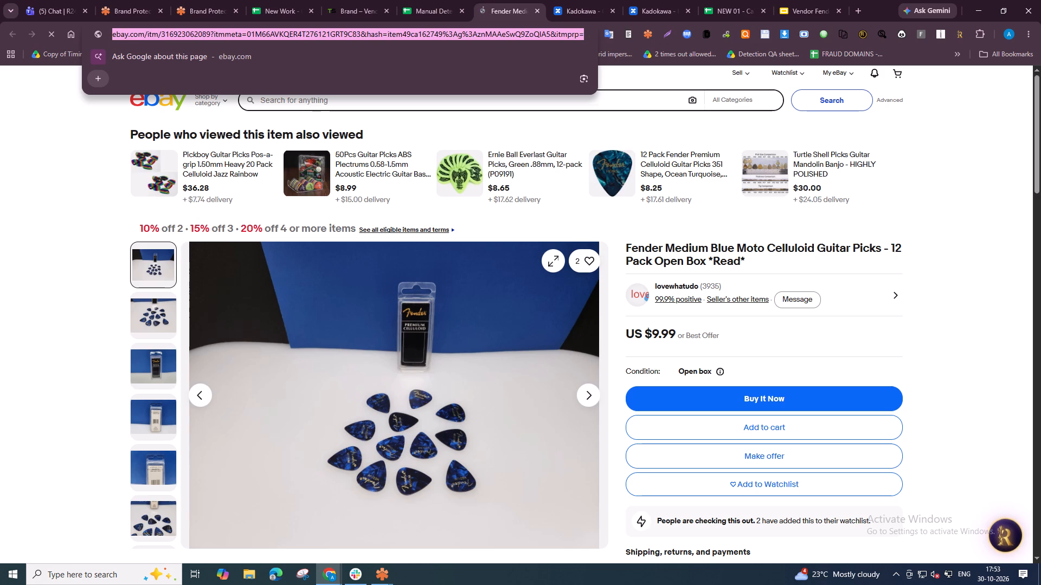
# Open the eBay listing recorded in row 77605 of Manual Detection Records and copy its link into cell C27987 of New Work.
pyautogui.press('Down')
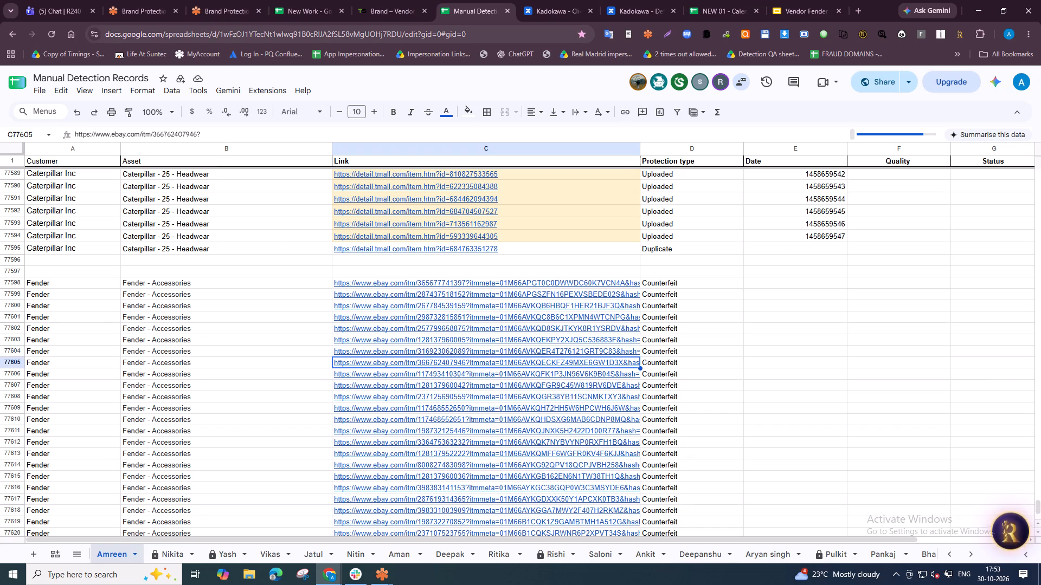
pyautogui.hotkey('alt', 'Return')
pyautogui.click(429, 34)
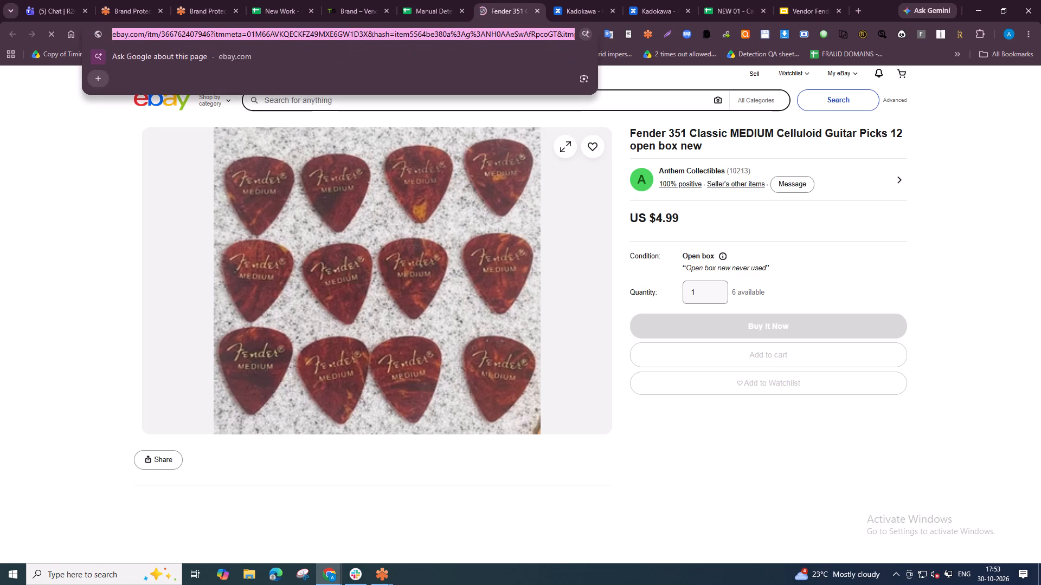
pyautogui.hotkey('ctrl', 'a')
pyautogui.hotkey('ctrl', 'c')
pyautogui.hotkey('ctrl', 'c')
pyautogui.hotkey('ctrl', 'c')
pyautogui.hotkey('ctrl', 'c')
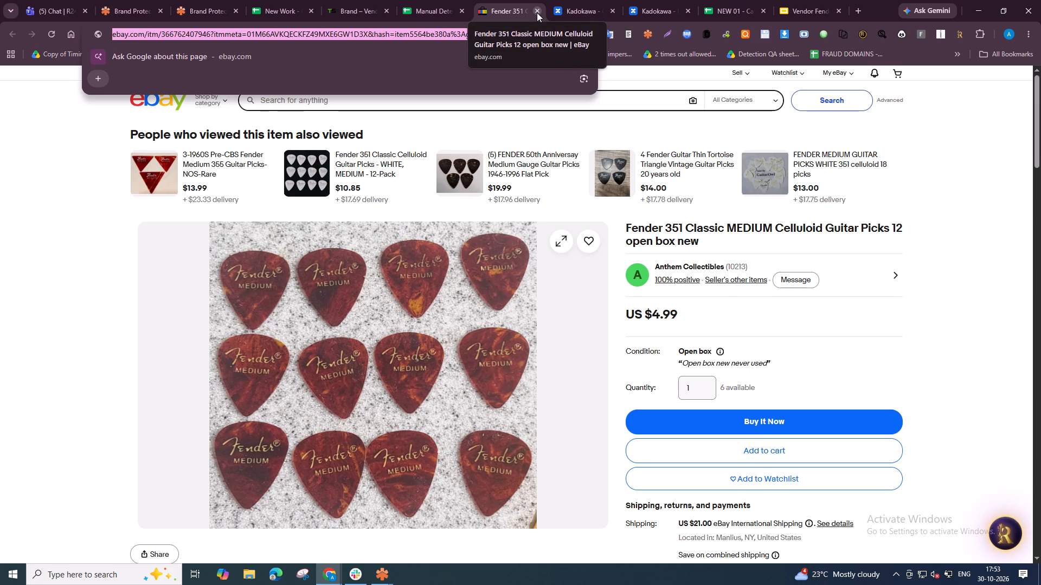
pyautogui.hotkey('ctrl', 'a')
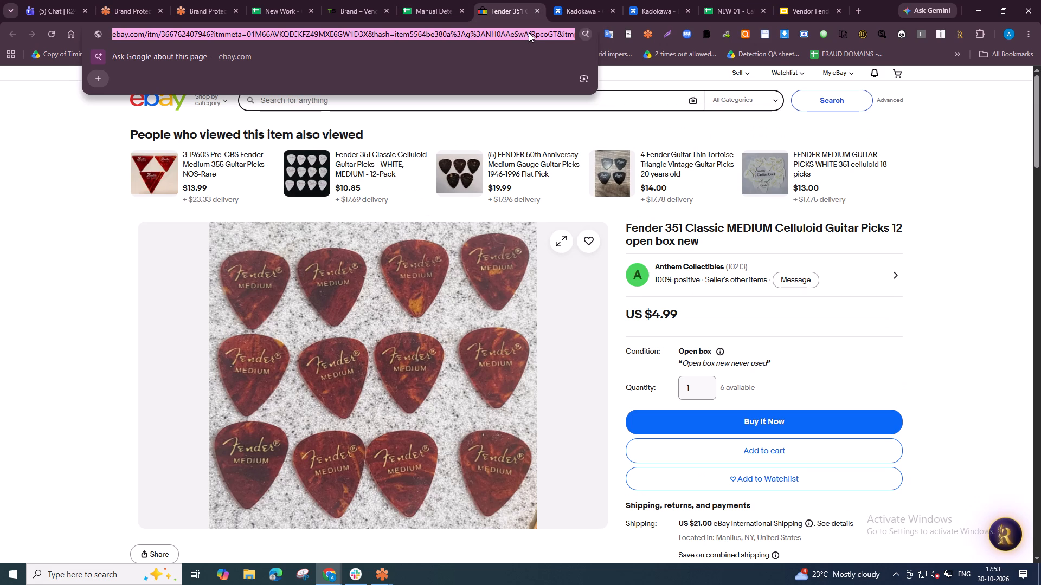
pyautogui.hotkey('ctrl', 'c')
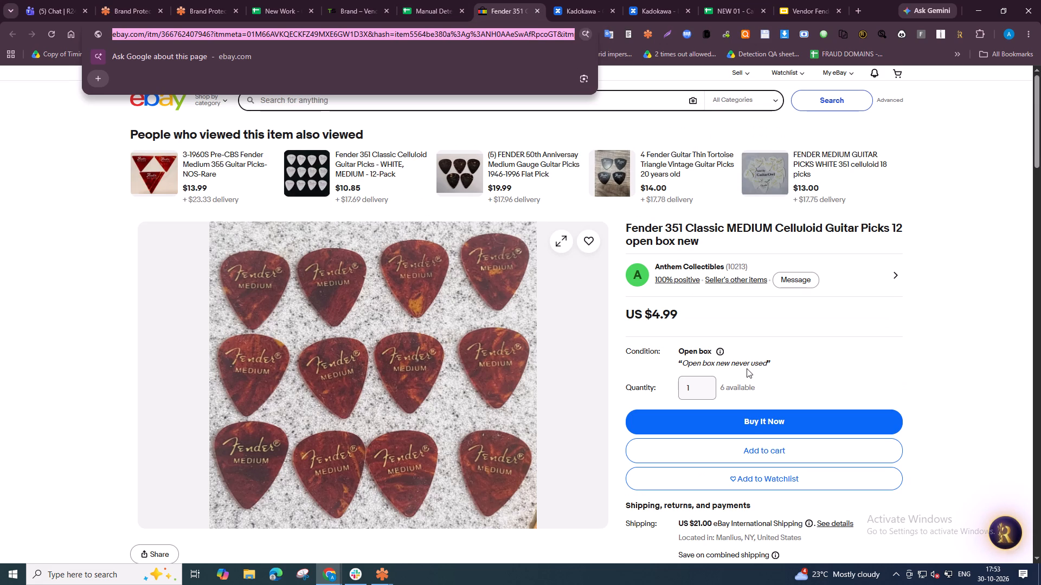
pyautogui.hotkey('ctrl', 'a')
pyautogui.hotkey('ctrl', 'c')
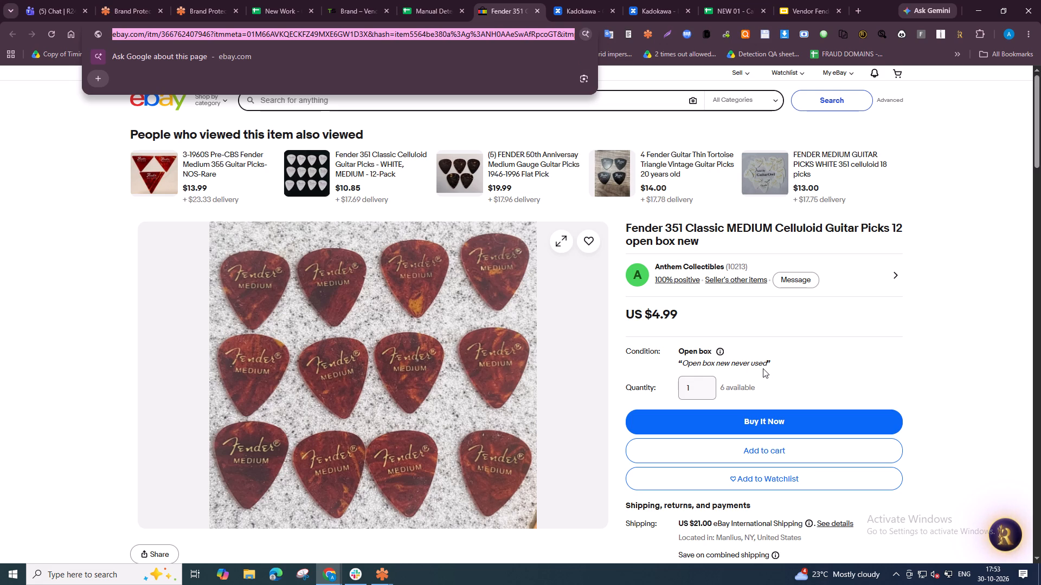
pyautogui.hotkey('ctrl', 'a')
pyautogui.hotkey('ctrl', 'c')
pyautogui.hotkey('ctrl', 'c')
pyautogui.hotkey('ctrl', 'c')
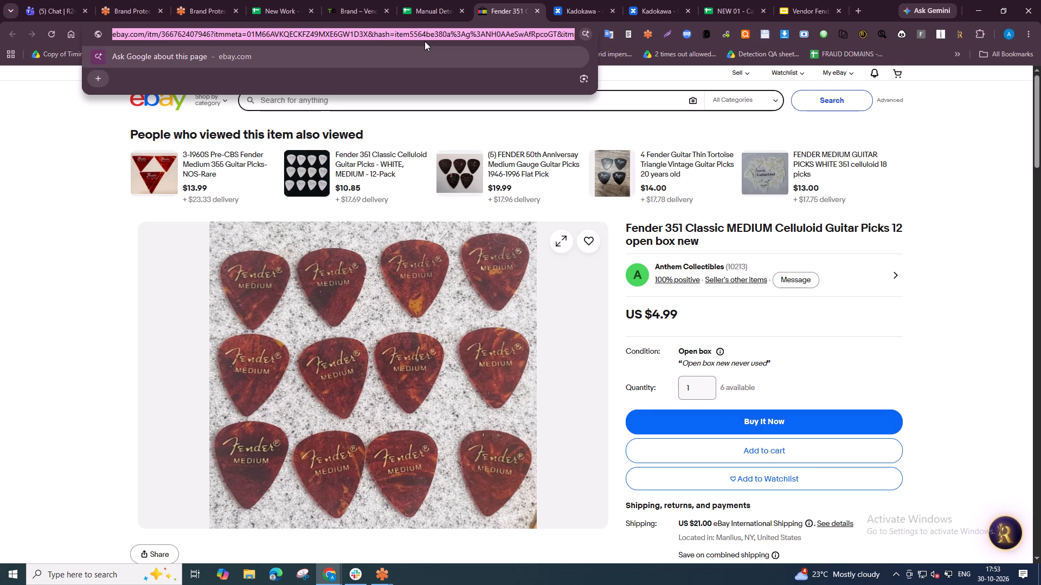
pyautogui.click(313, 0)
pyautogui.click(444, 330)
pyautogui.hotkey('ctrl', 'v')
pyautogui.click(437, 355)
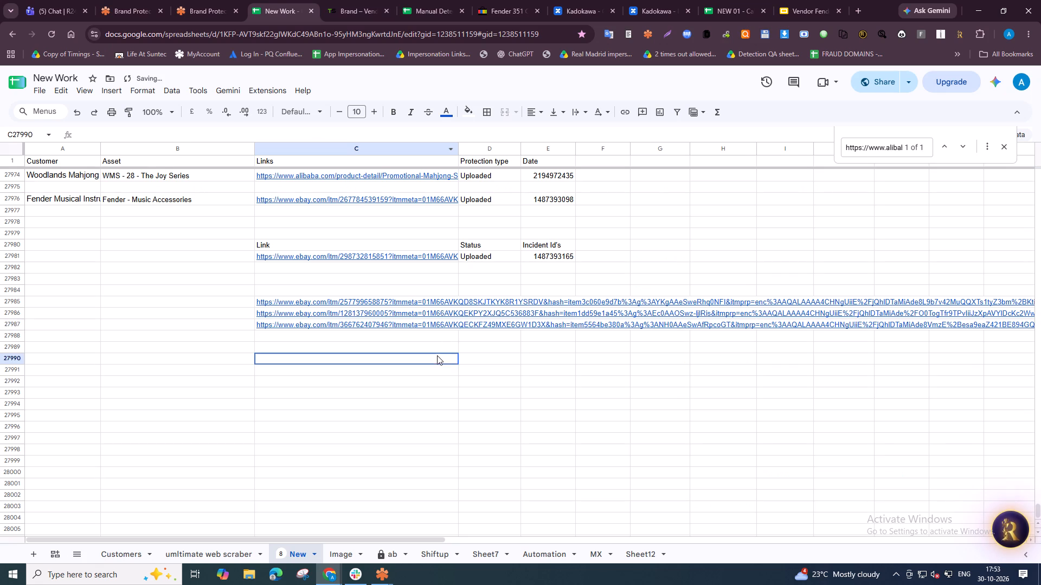
# Open the eBay listing recorded in row 77606 of Manual Detection Records and close the Fender 351 Classic Medium picks listing.
pyautogui.click(485, 0)
pyautogui.click(452, 0)
pyautogui.press('Down')
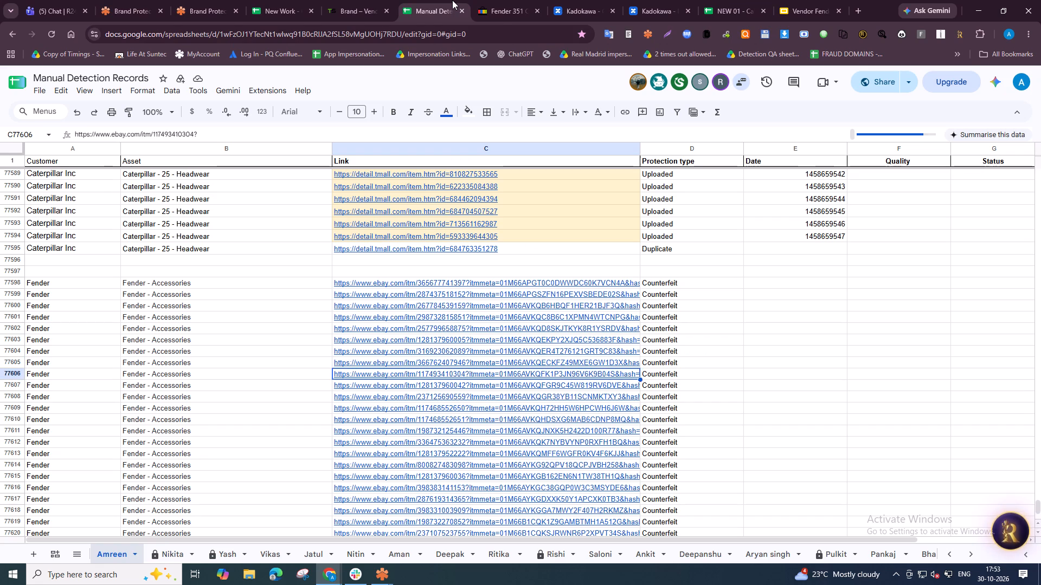
pyautogui.hotkey('alt', 'Return')
pyautogui.click(566, 10)
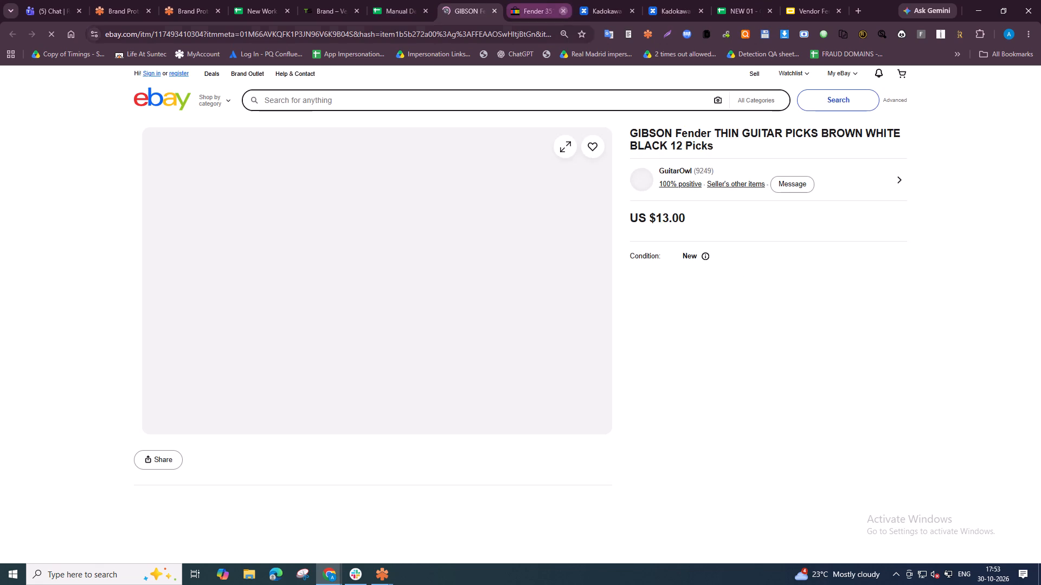
# Copy the GIBSON Fender Thin Guitar Picks listing's link into cell C27989 of New Work and close the listing.
pyautogui.click(428, 35)
pyautogui.hotkey('ctrl', 'a')
pyautogui.hotkey('ctrl', 'c')
pyautogui.hotkey('ctrl', 'c')
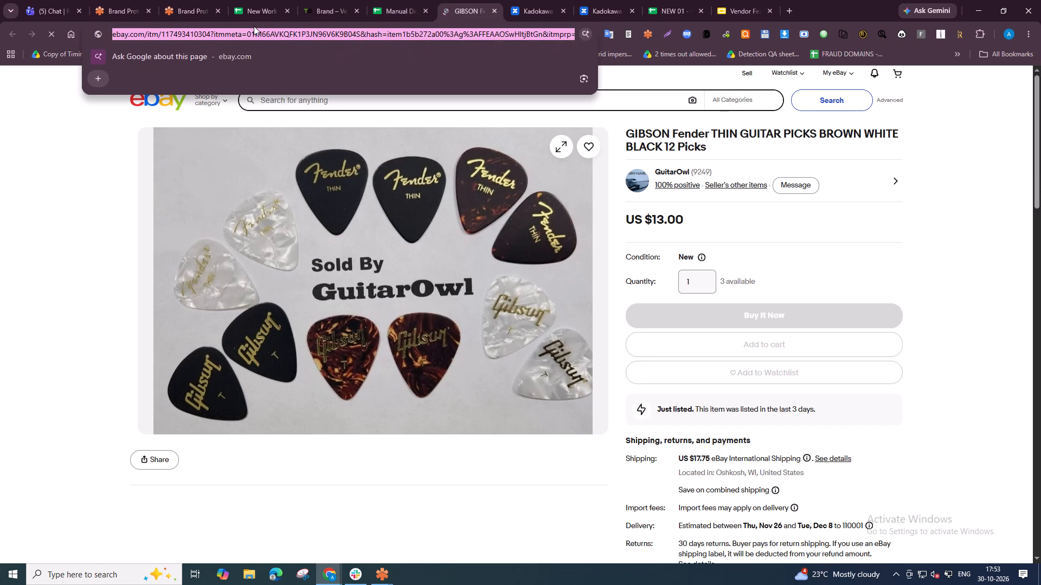
pyautogui.hotkey('ctrl', 'c')
pyautogui.click(249, 0)
pyautogui.click(332, 335)
pyautogui.press('v')
pyautogui.click(345, 405)
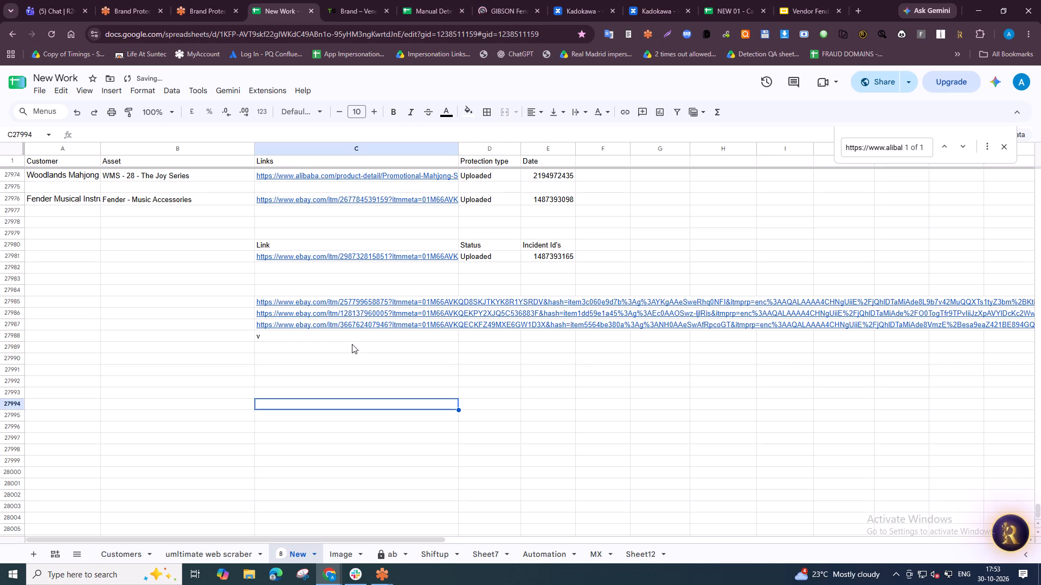
pyautogui.click(352, 344)
pyautogui.hotkey('ctrl', 'v')
pyautogui.click(357, 375)
pyautogui.click(514, 0)
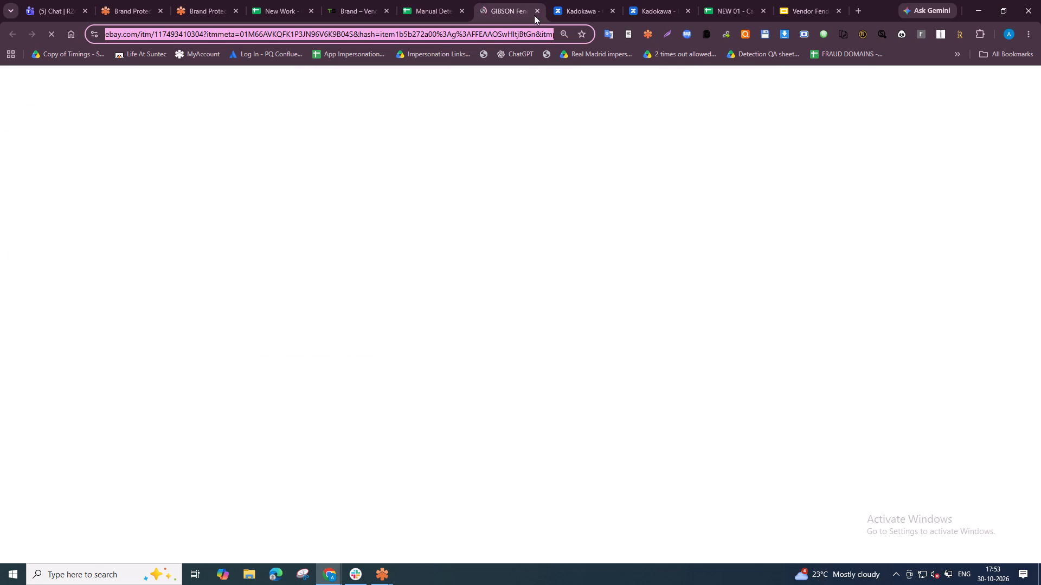
pyautogui.click(538, 11)
# Open the eBay listing recorded in row 77607 of Manual Detection Records and copy its link into cell C27988 of New Work.
pyautogui.press('Down')
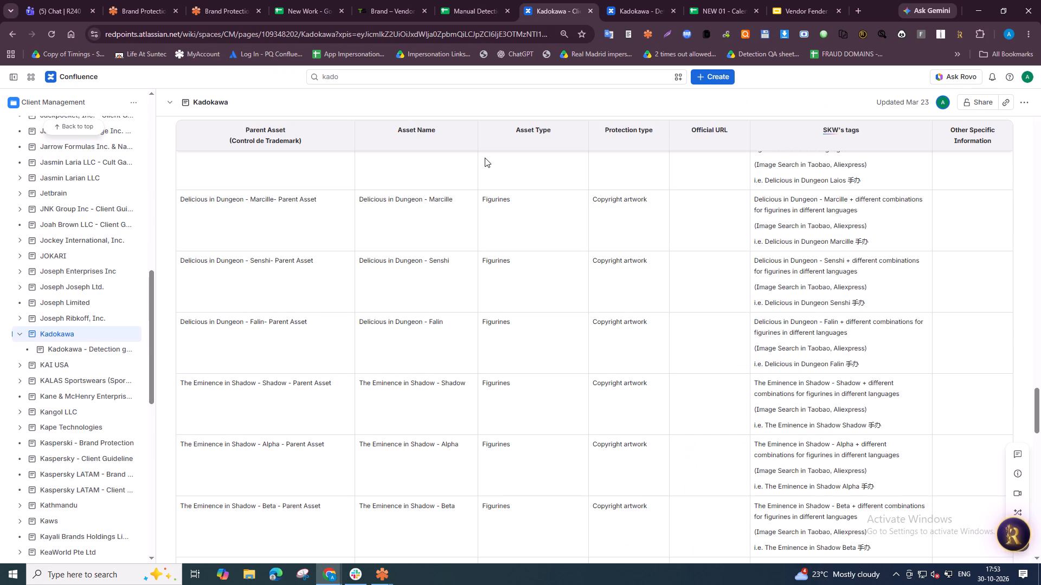
pyautogui.click(469, 0)
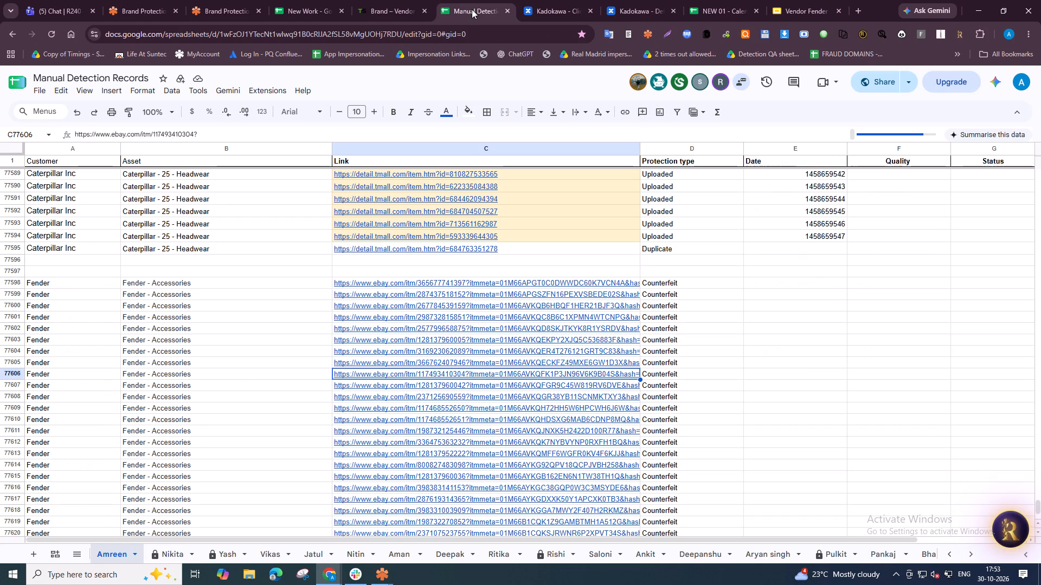
pyautogui.press('Down')
pyautogui.hotkey('alt', 'Return')
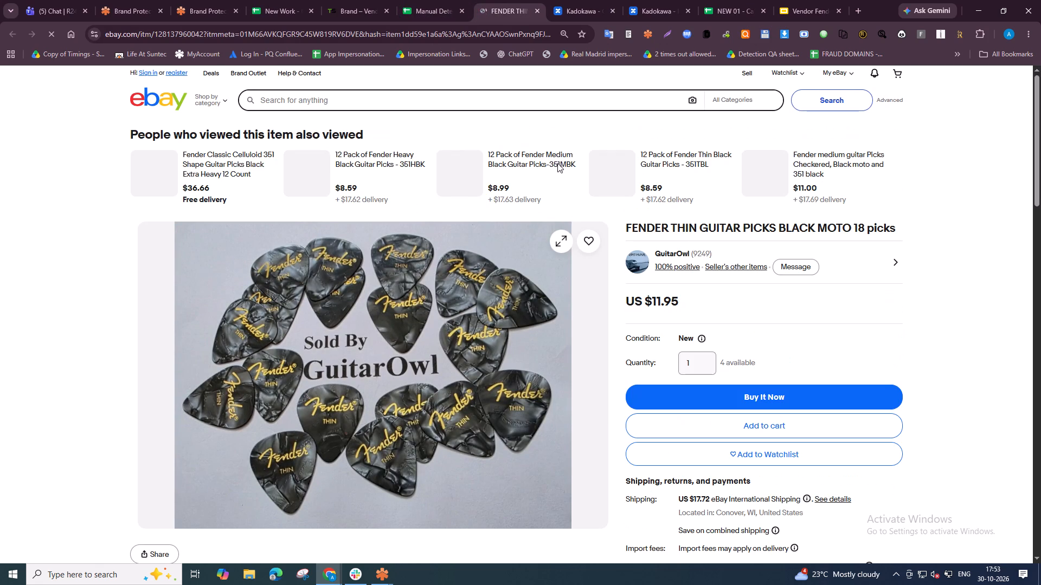
pyautogui.click(455, 34)
pyautogui.hotkey('ctrl', 'a')
pyautogui.hotkey('ctrl', 'c')
pyautogui.hotkey('ctrl', 'c')
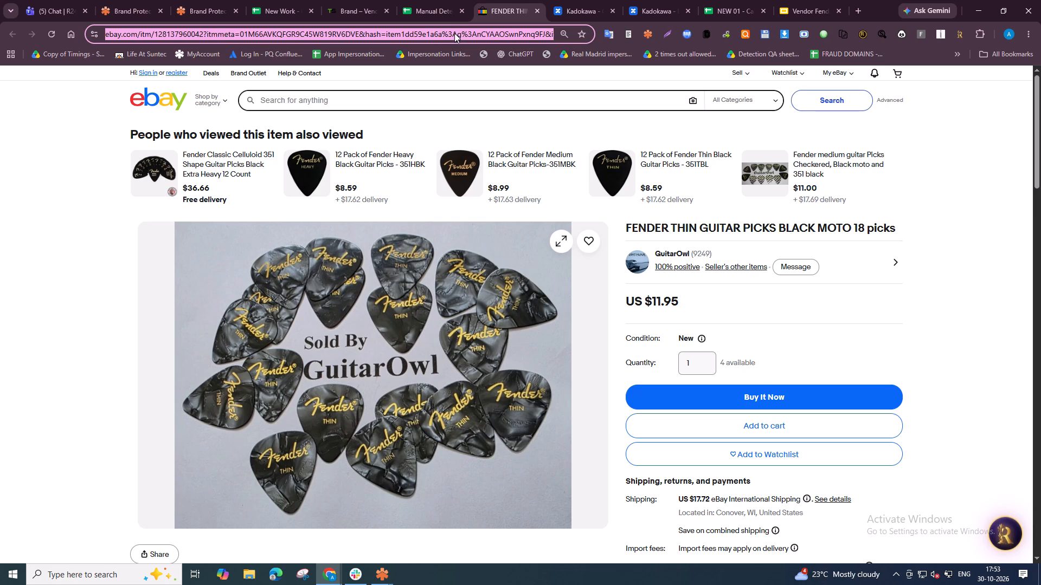
pyautogui.hotkey('ctrl', 'c')
pyautogui.click(281, 0)
pyautogui.click(376, 335)
pyautogui.hotkey('ctrl', 'v')
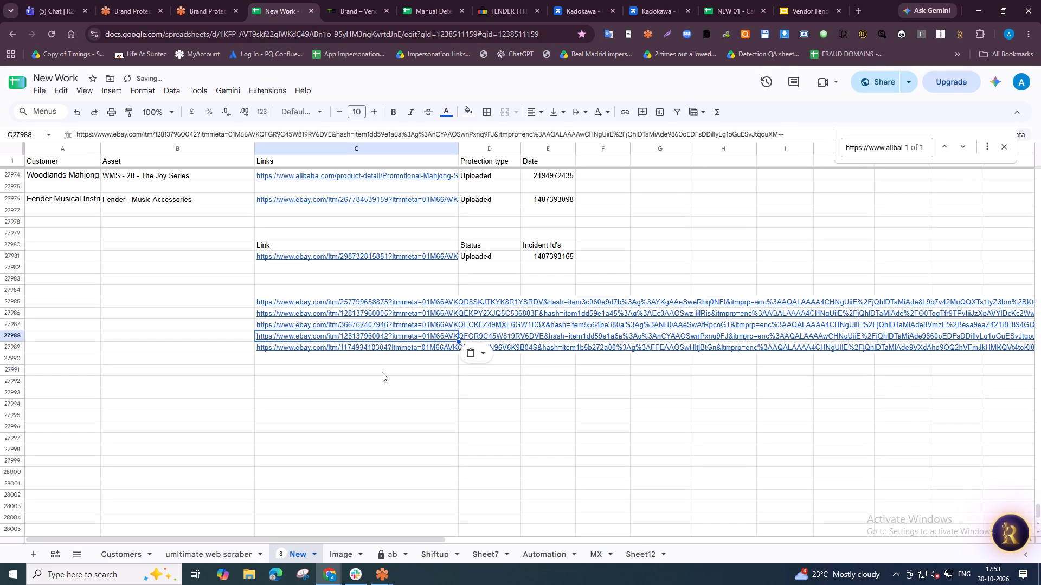
pyautogui.click(382, 372)
# Delete the reviewed Fender links in cells C77598 to C77607 of Manual Detection Records.
pyautogui.click(497, 0)
pyautogui.click(451, 0)
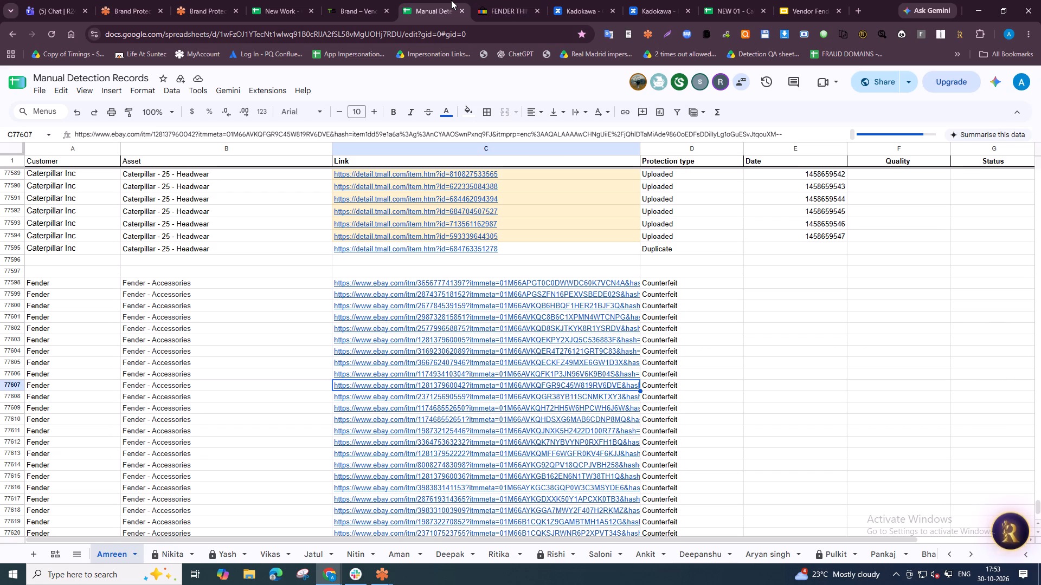
pyautogui.hotkey('ctrl', 'shift', 'Up')
pyautogui.press('Delete')
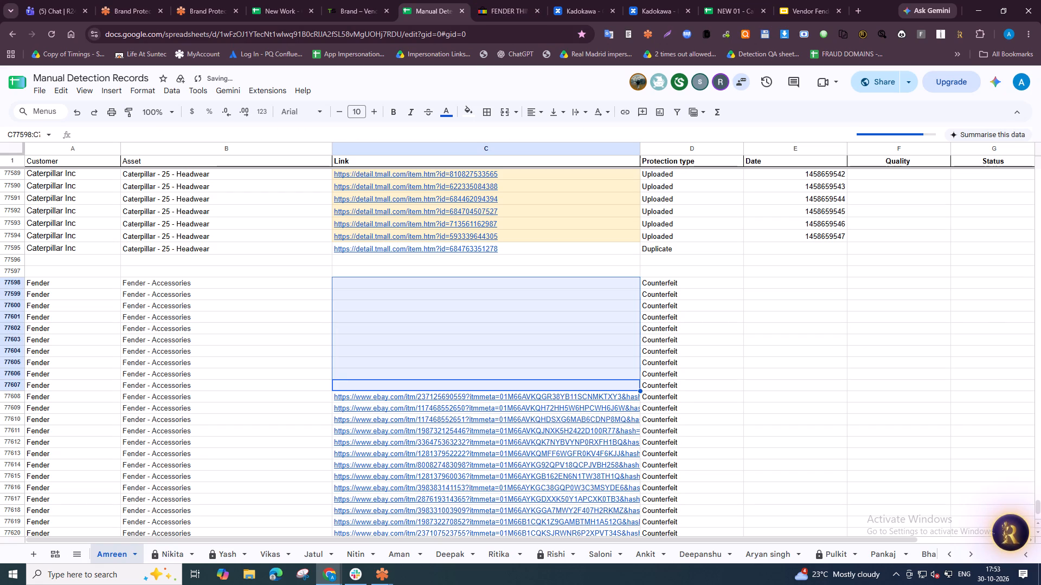
pyautogui.scroll(-1, 511, 222)
# Upload the five links in C27985:C27989 of New Work as Fender - Music Accessories incidents with Product counterfeit protection.
pyautogui.click(261, 0)
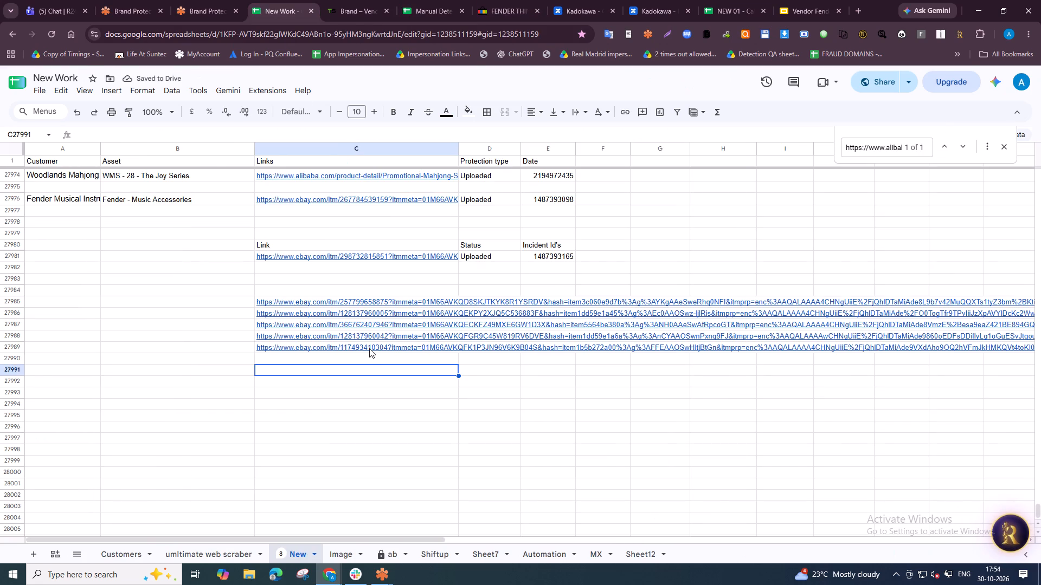
pyautogui.hotkey('ctrl', 'Up')
pyautogui.hotkey('ctrl', 'shift', 'Up')
pyautogui.hotkey('ctrl', 'c')
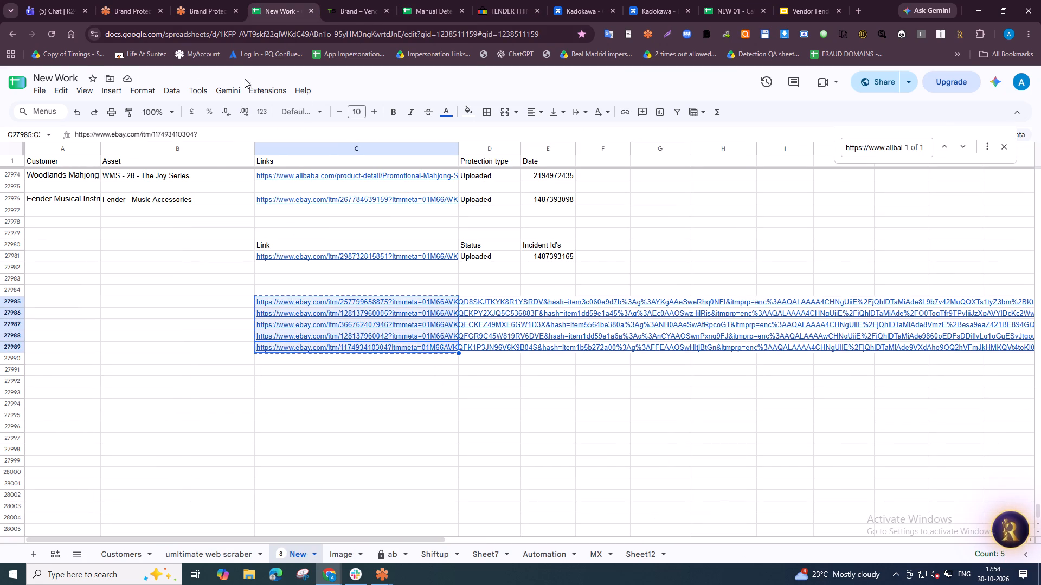
pyautogui.click(119, 0)
pyautogui.click(242, 297)
pyautogui.hotkey('ctrl', 'v')
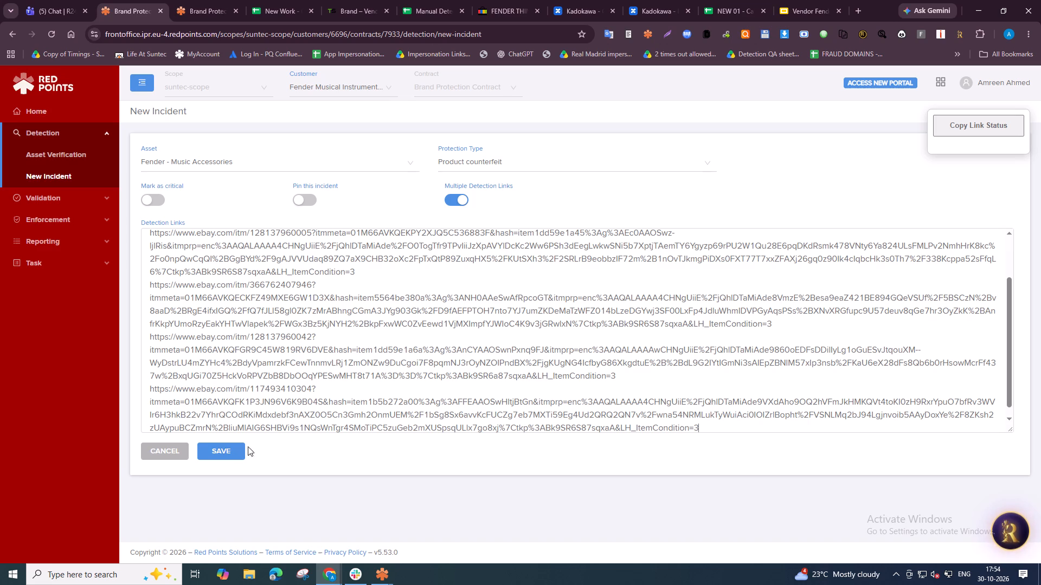
pyautogui.click(238, 452)
# Copy the link status of the five uploads into New Work, starting at cell C27985.
pyautogui.click(991, 126)
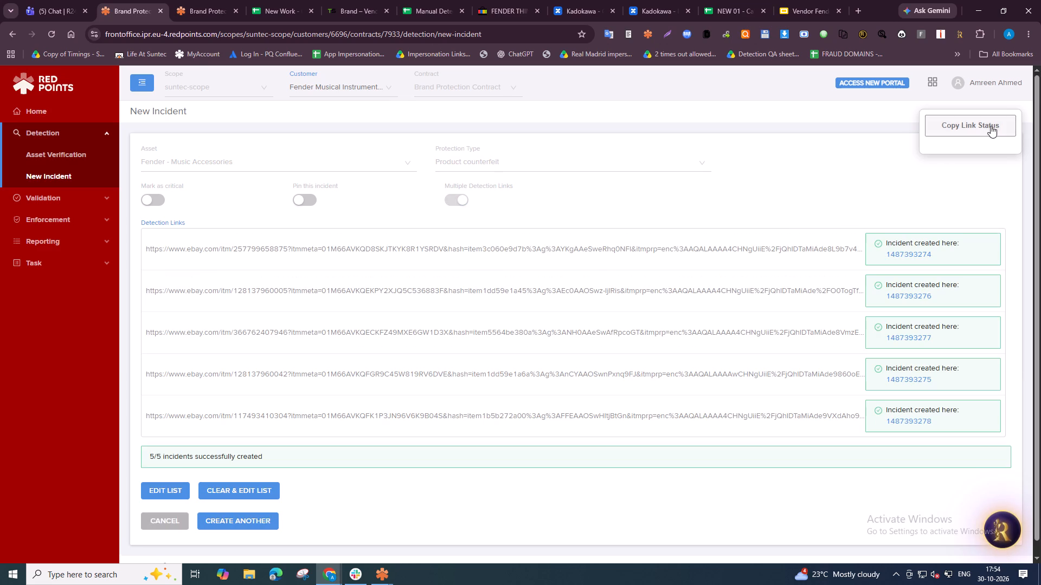
pyautogui.click(307, 0)
pyautogui.hotkey('ctrl', 'v')
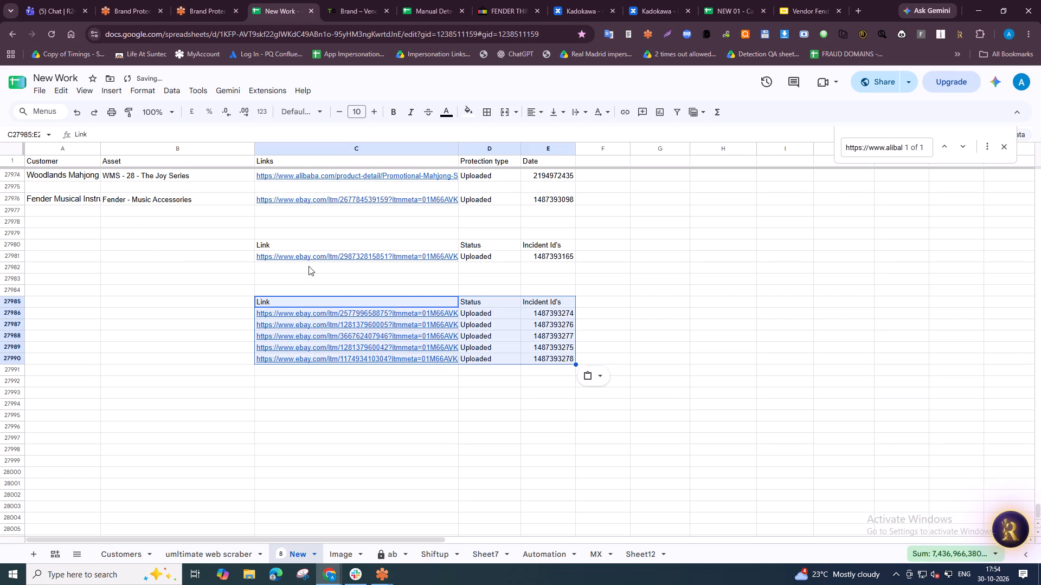
# Move the five uploaded link rows, without their header, up to start at cell C27982 in New Work.
pyautogui.press('Down')
pyautogui.hotkey('ctrl', 'shift', 'Down')
pyautogui.hotkey('ctrl', 'shift', 'Right')
pyautogui.hotkey('ctrl', 'x')
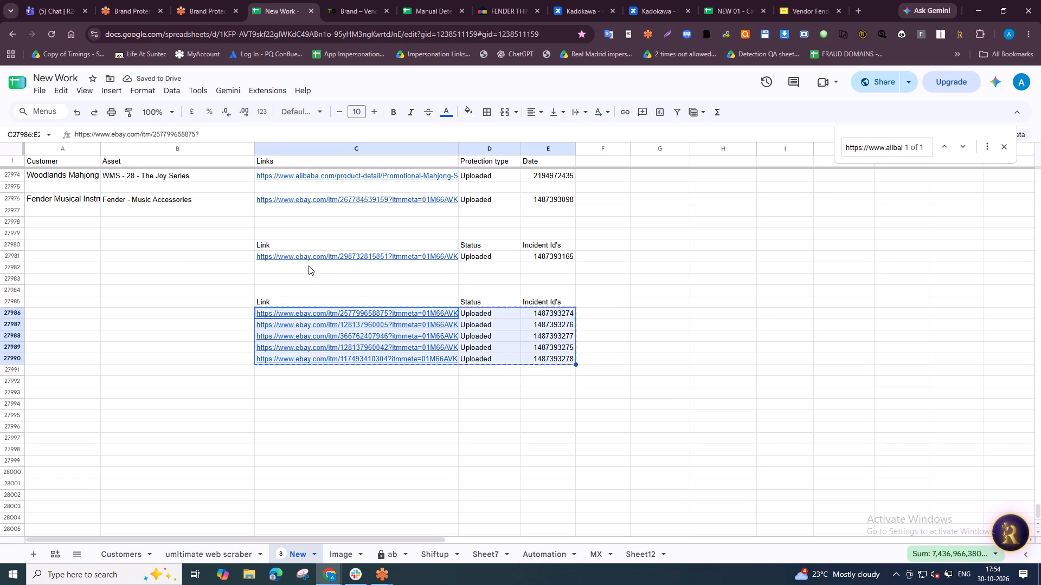
pyautogui.press('Up')
pyautogui.press('Up')
pyautogui.press('Up')
pyautogui.press('Up')
pyautogui.hotkey('ctrl', 'v')
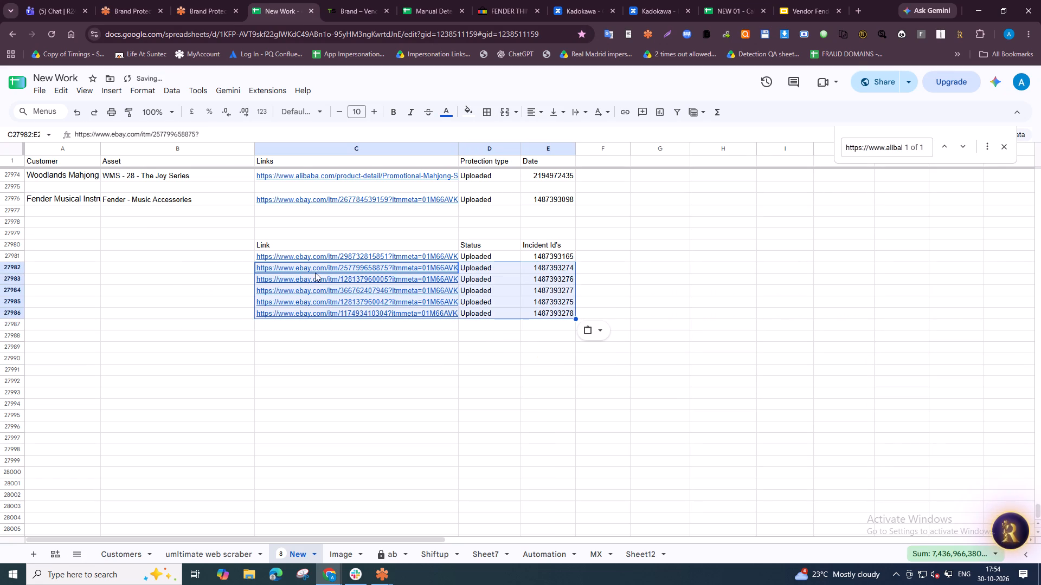
# Move the six uploaded link rows to start at cell C27977, directly below the first Fender entry in New Work.
pyautogui.click(338, 256)
pyautogui.hotkey('ctrl', 'shift', 'Down')
pyautogui.hotkey('ctrl', 'shift', 'Right')
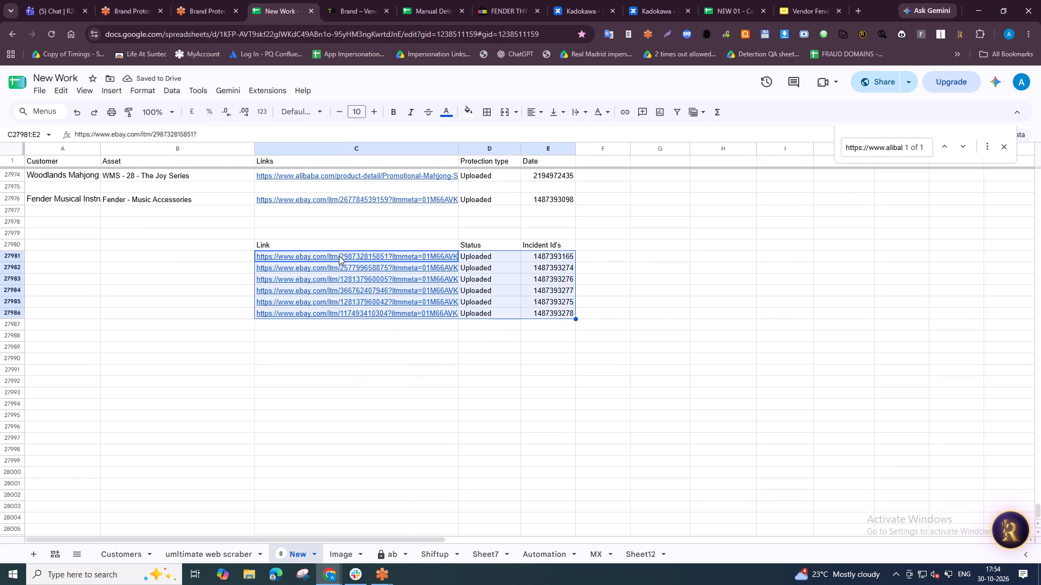
pyautogui.hotkey('ctrl', 'x')
pyautogui.hotkey('ctrl', 'Up')
pyautogui.hotkey('ctrl', 'Up')
pyautogui.press('Down')
pyautogui.hotkey('ctrl', 'v')
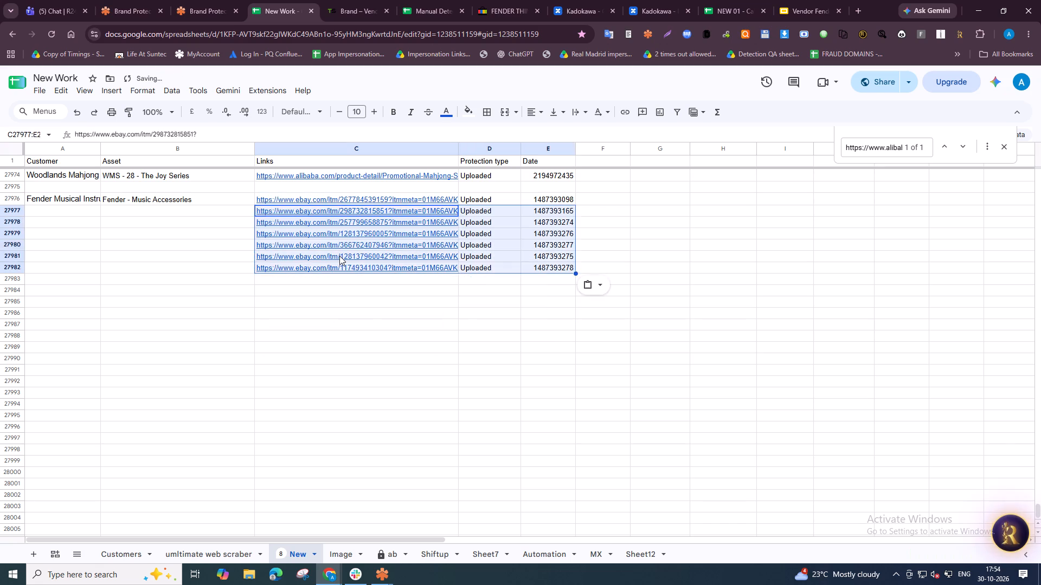
# Fill the Fender customer and Fender - Music Accessories asset from row 27976 down to row 27982 of New Work.
pyautogui.hotkey('ctrl', 'Down')
pyautogui.press('Left')
pyautogui.hotkey('ctrl', 'shift', 'Up')
pyautogui.hotkey('ctrl', 'shift', 'Left')
pyautogui.hotkey('ctrl', 'd')
pyautogui.press('Right')
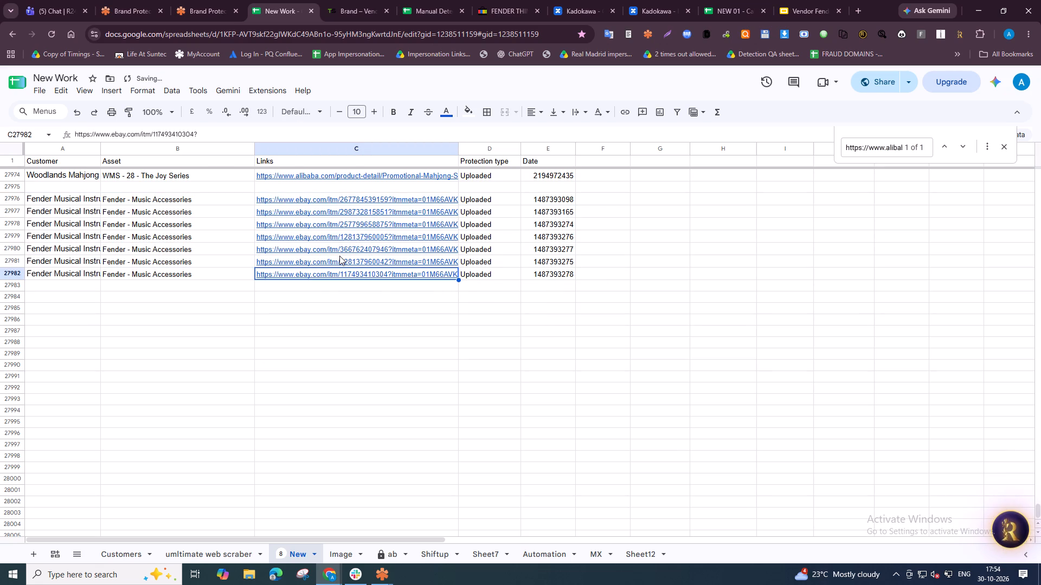
# Close the Fender Thin Black Moto listing and examine the eBay listings recorded in rows 77608 and 77609 of Manual Detection Records.
pyautogui.click(540, 14)
pyautogui.click(427, 0)
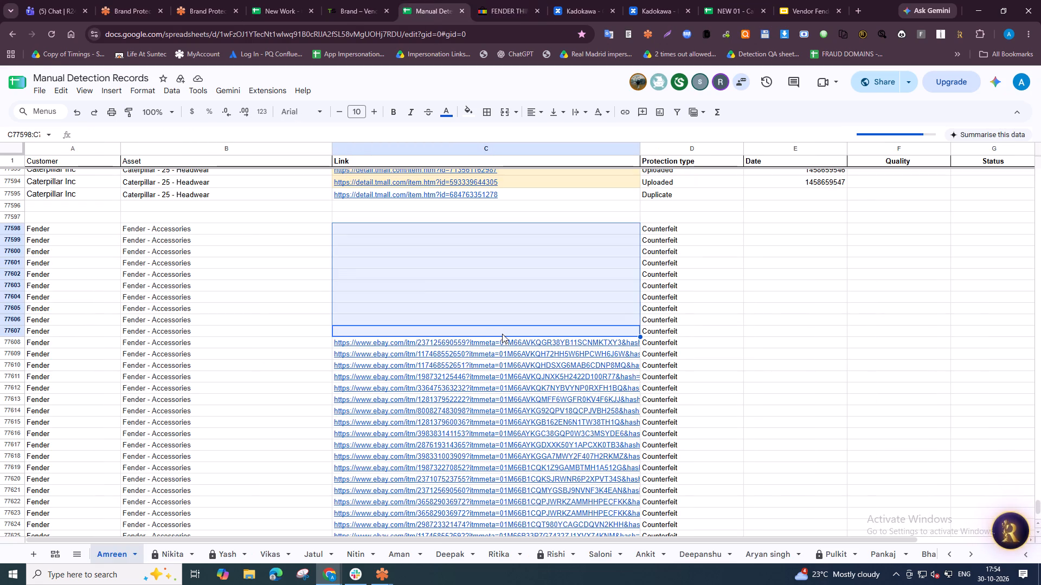
pyautogui.scroll(-1, 504, 334)
pyautogui.click(510, 290)
pyautogui.hotkey('alt', 'Return')
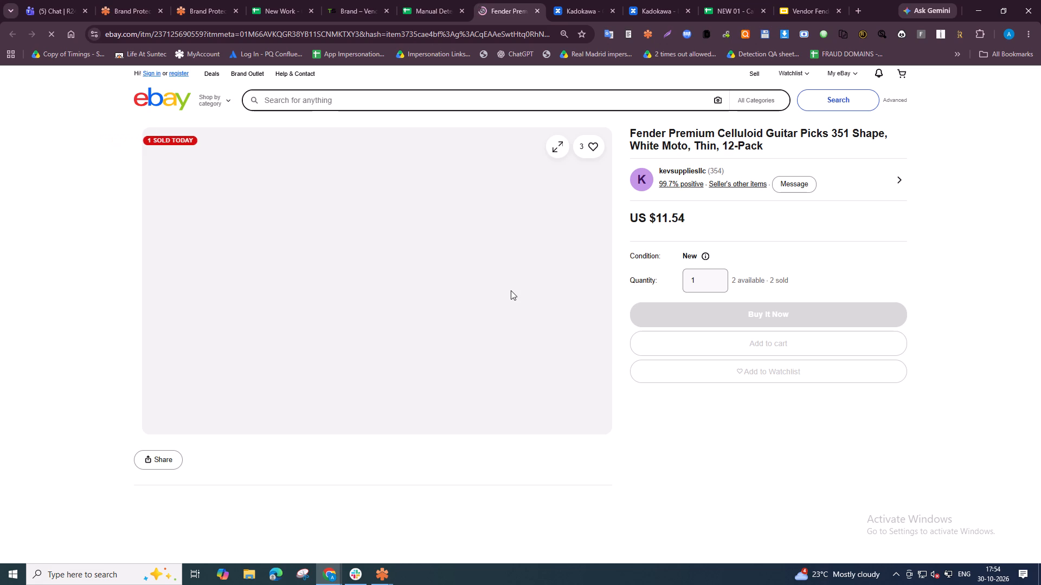
pyautogui.hotkey('ctrl', 'w')
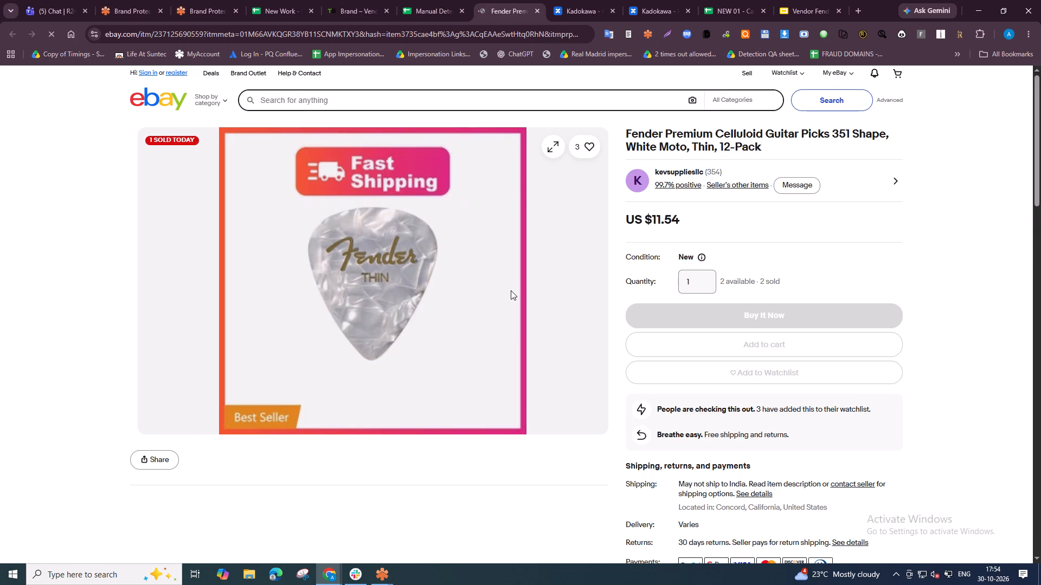
pyautogui.press('Down')
pyautogui.hotkey('alt', 'Return')
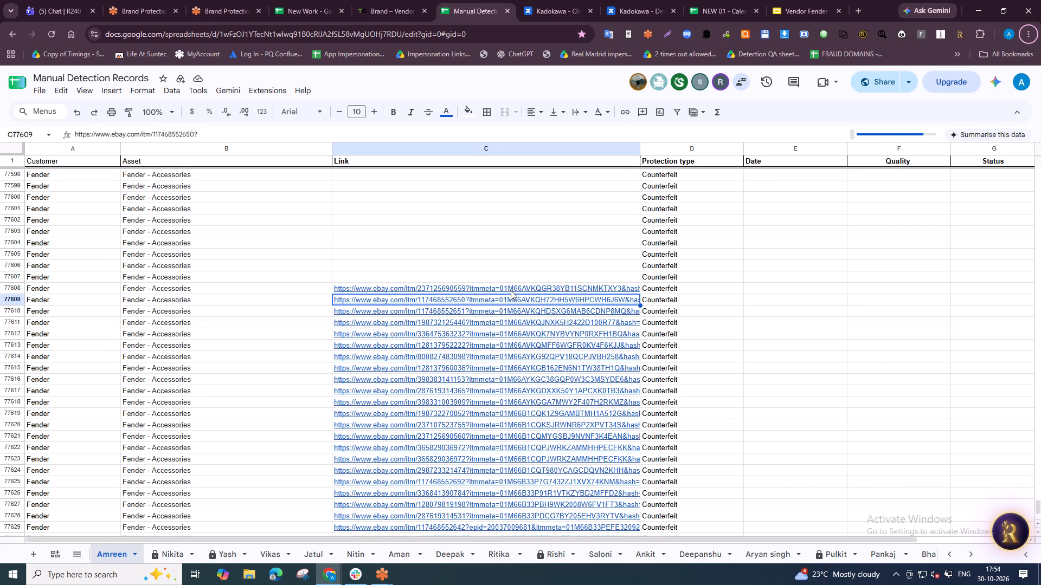
pyautogui.click(511, 298)
pyautogui.hotkey('alt', 'Return')
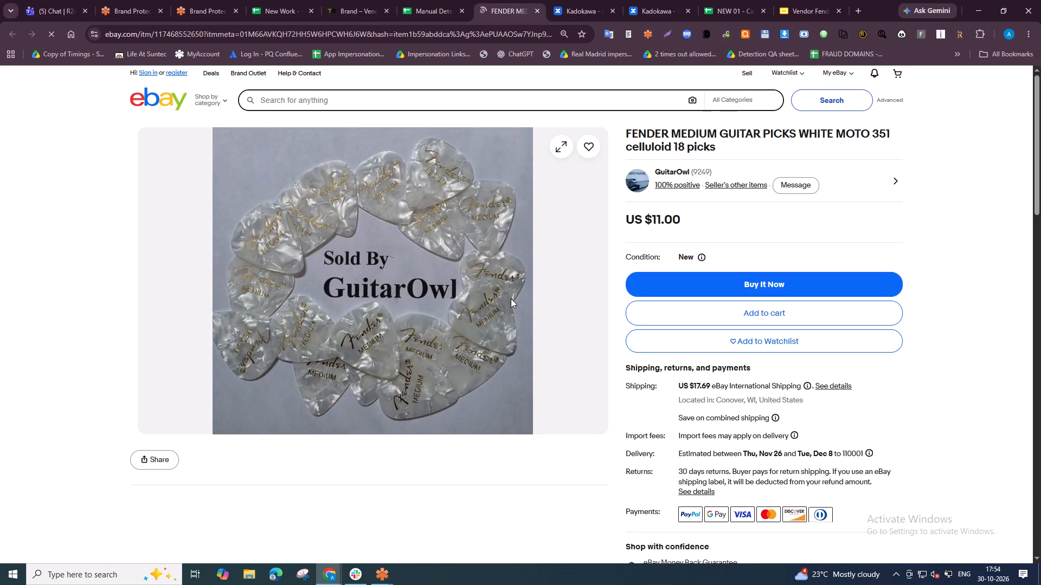
pyautogui.hotkey('ctrl', 'w')
# Examine the eBay listings recorded in rows 77610 and 77611 of Manual Detection Records, closing each one.
pyautogui.press('Down')
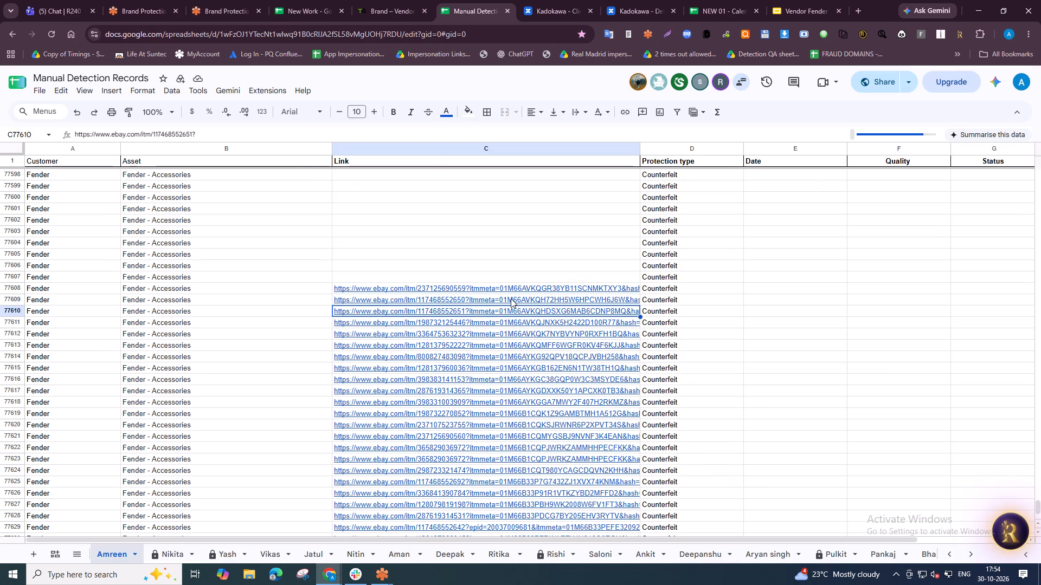
pyautogui.hotkey('alt', 'Return')
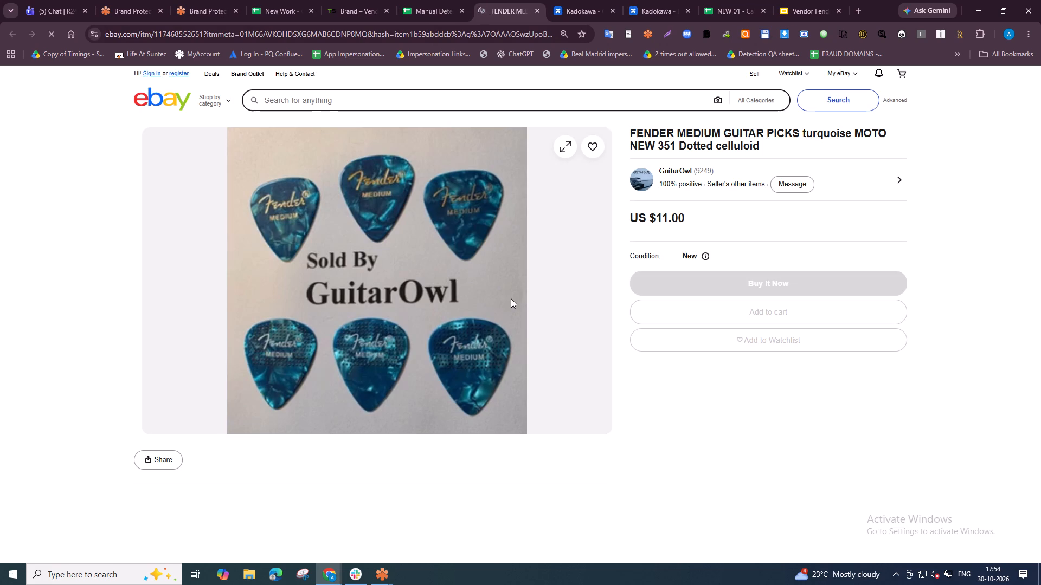
pyautogui.hotkey('ctrl', 'w')
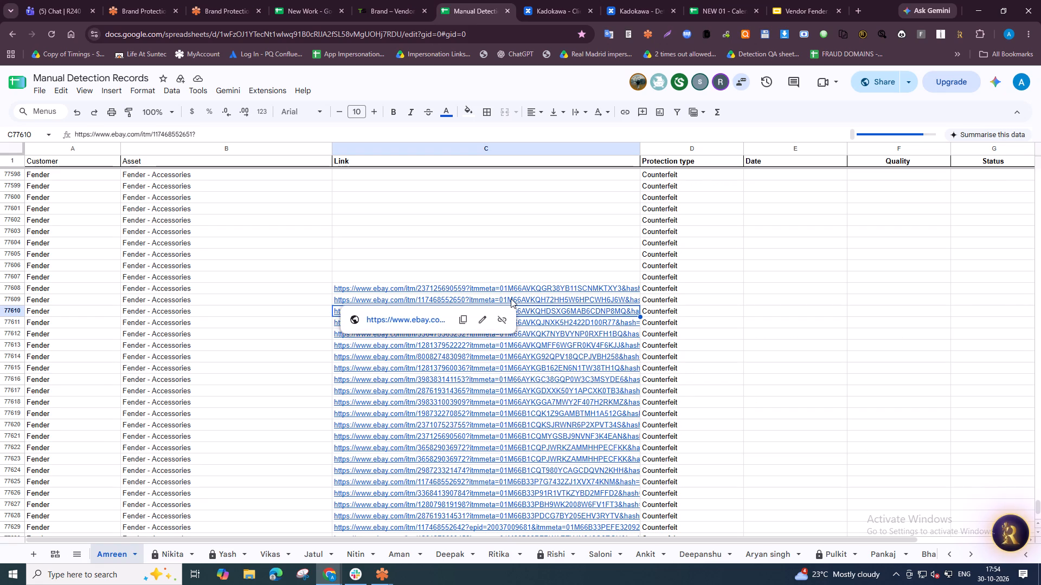
pyautogui.press('Down')
pyautogui.hotkey('alt', 'Return')
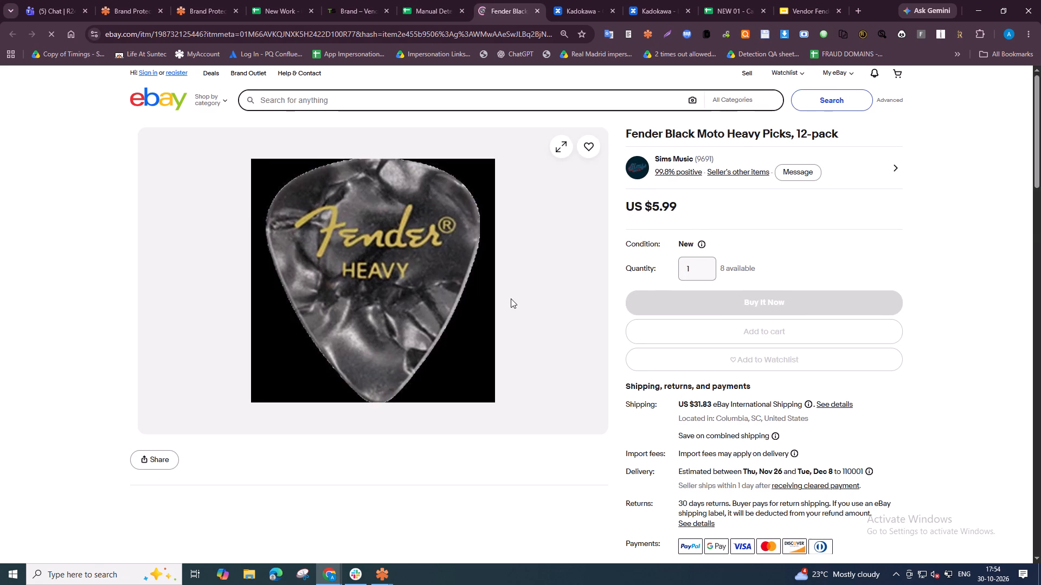
pyautogui.hotkey('ctrl', 'w')
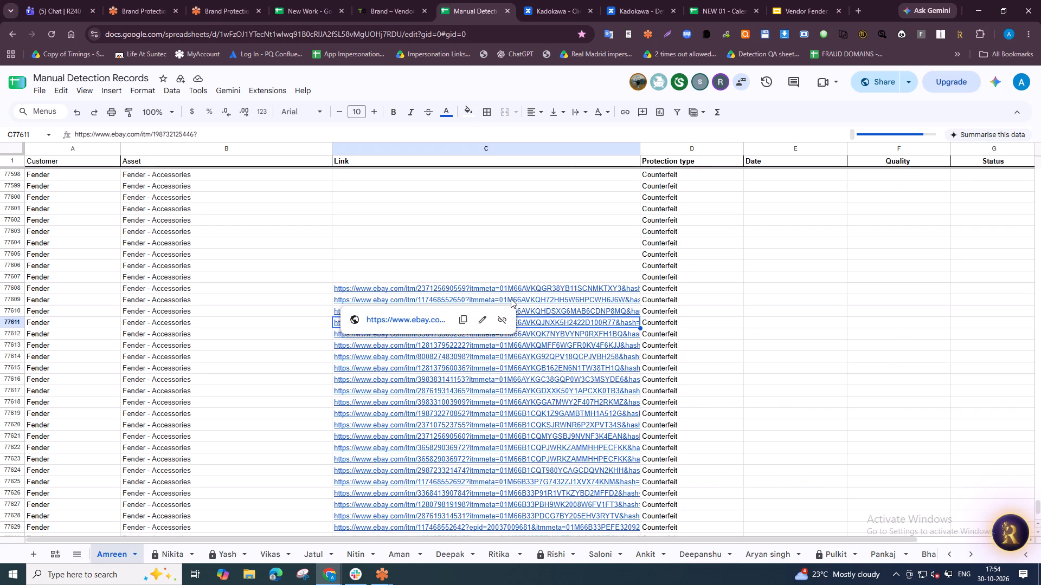
# Upload the four links in C77608:C77611 of Manual Detection Records as Fender - Music Accessories product counterfeit incidents.
pyautogui.hotkey('ctrl', 'shift', 'Up')
pyautogui.hotkey('ctrl', 'x')
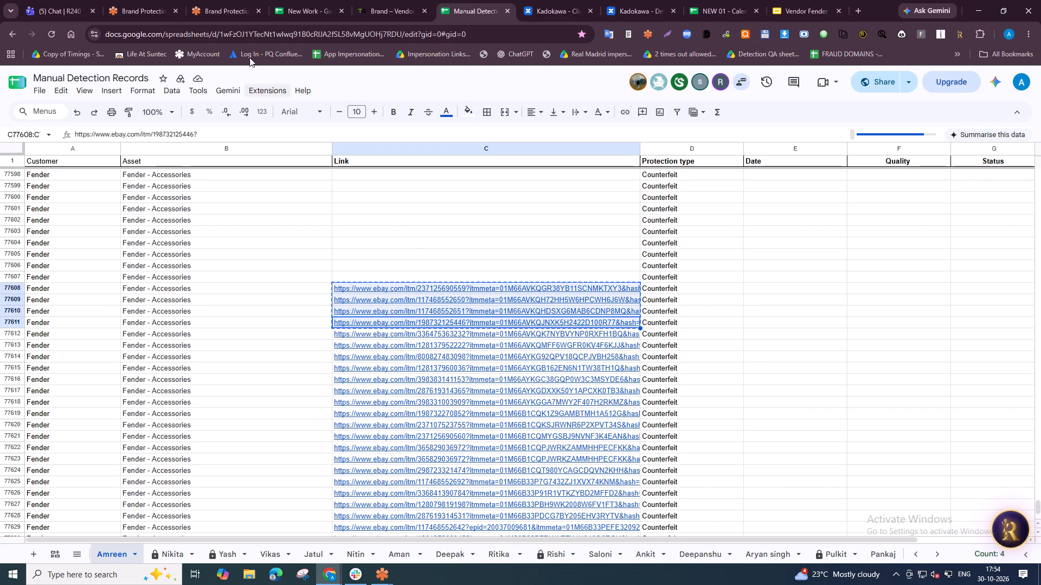
pyautogui.click(142, 0)
pyautogui.click(245, 486)
pyautogui.click(284, 302)
pyautogui.hotkey('ctrl', 'v')
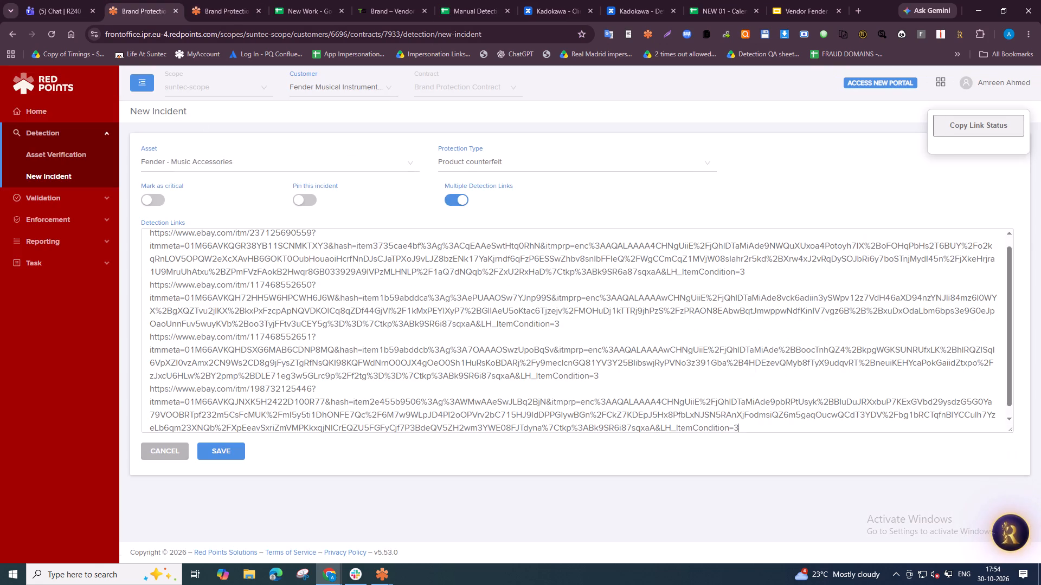
pyautogui.click(238, 450)
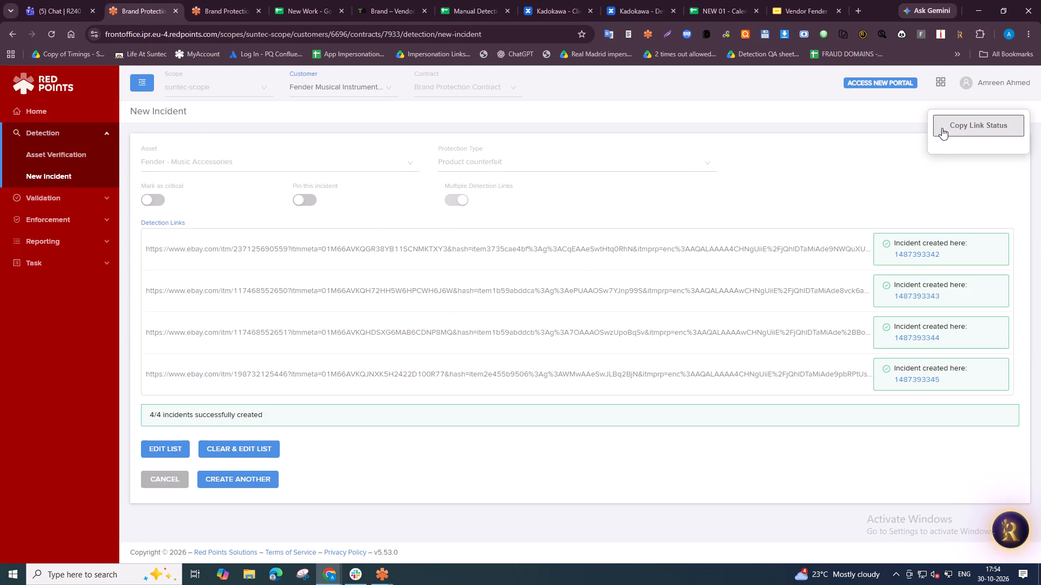
# Copy the link status of the four uploads into New Work, starting at cell C27984.
pyautogui.click(942, 128)
pyautogui.click(301, 0)
pyautogui.click(406, 300)
pyautogui.hotkey('ctrl', 'v')
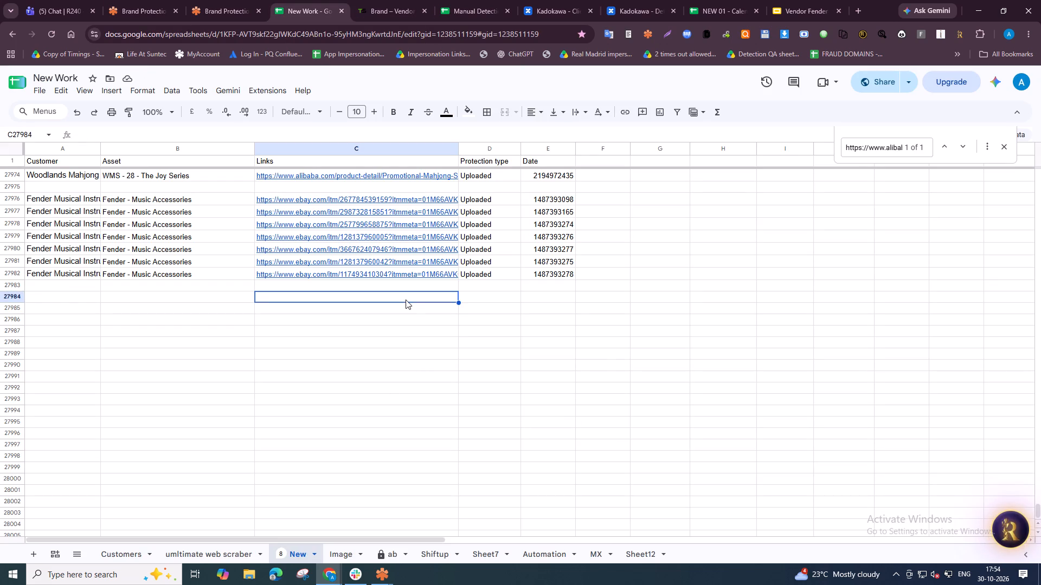
# Move the four newly logged links, with statuses and incident IDs, from C27985:E27988 up to cell C27983 in New Work.
pyautogui.press('Down')
pyautogui.hotkey('ctrl', 'shift', 'Down')
pyautogui.hotkey('ctrl', 'shift', 'Right')
pyautogui.hotkey('ctrl', 'x')
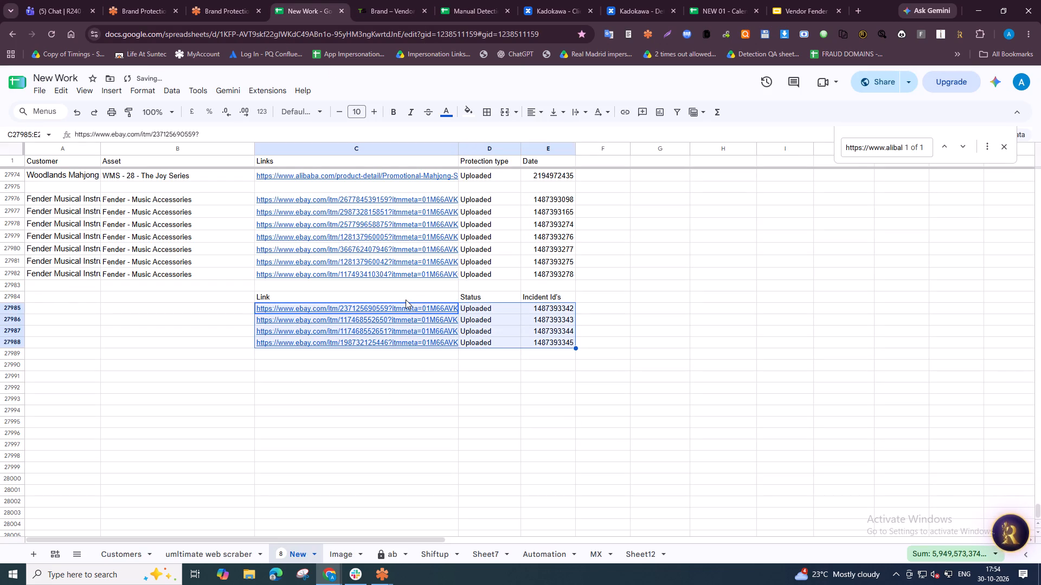
pyautogui.press('Up')
pyautogui.press('Up')
pyautogui.hotkey('ctrl', 'v')
# Fill the Fender customer and Fender - Music Accessories asset down through rows 27983 to 27986 and select the contiguous Uploaded statuses.
pyautogui.hotkey('ctrl', 'Down')
pyautogui.press('Left')
pyautogui.hotkey('ctrl', 'shift', 'Up')
pyautogui.hotkey('ctrl', 'shift', 'Left')
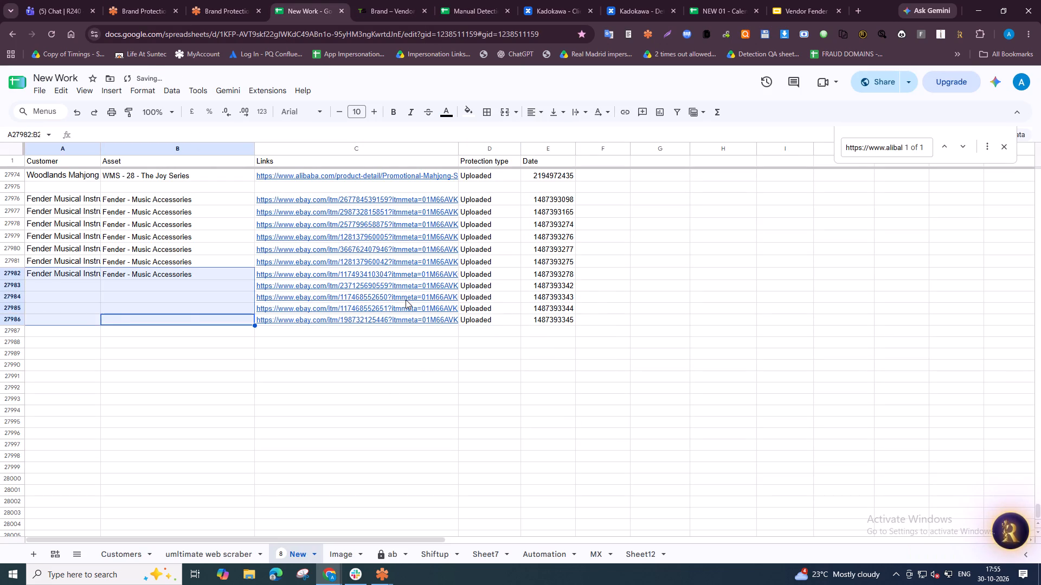
pyautogui.hotkey('ctrl', 'd')
pyautogui.press('Right')
pyautogui.press('Right')
pyautogui.hotkey('ctrl', 'shift', 'Up')
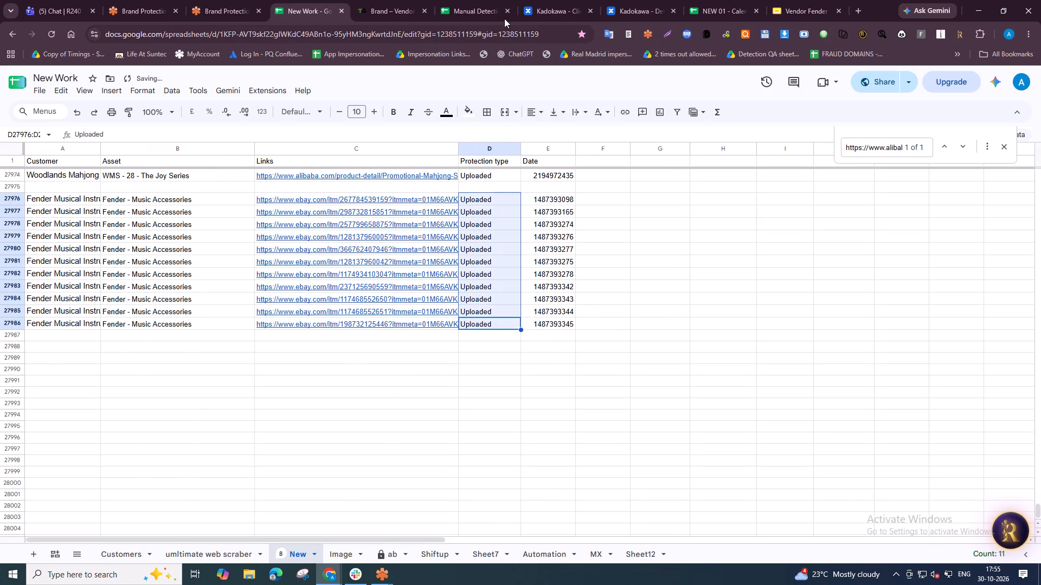
# Delete the four processed links in C77608:C77611 of Manual Detection Records.
pyautogui.click(485, 0)
pyautogui.press('Delete')
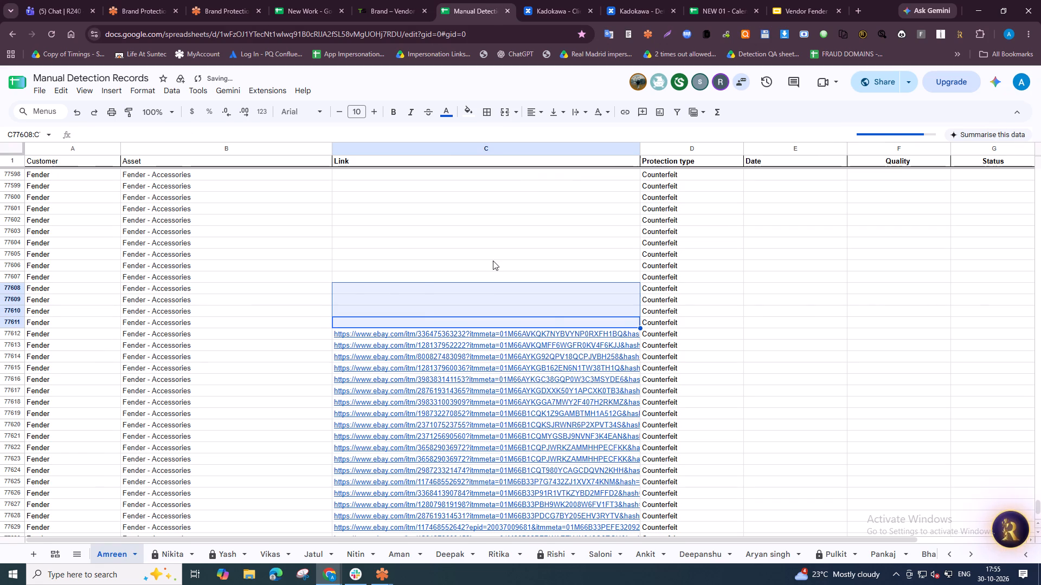
# Open the three eBay listings recorded in rows 77612 to 77614 of Manual Detection Records.
pyautogui.scroll(-5, 493, 261)
pyautogui.scroll(4, 481, 316)
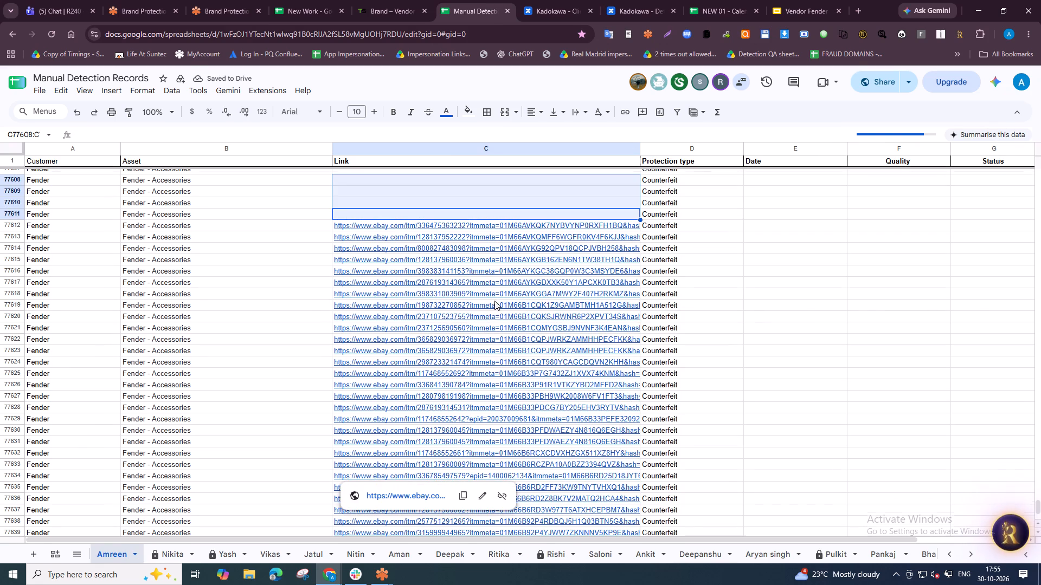
pyautogui.click(500, 283)
pyautogui.hotkey('alt', 'Return')
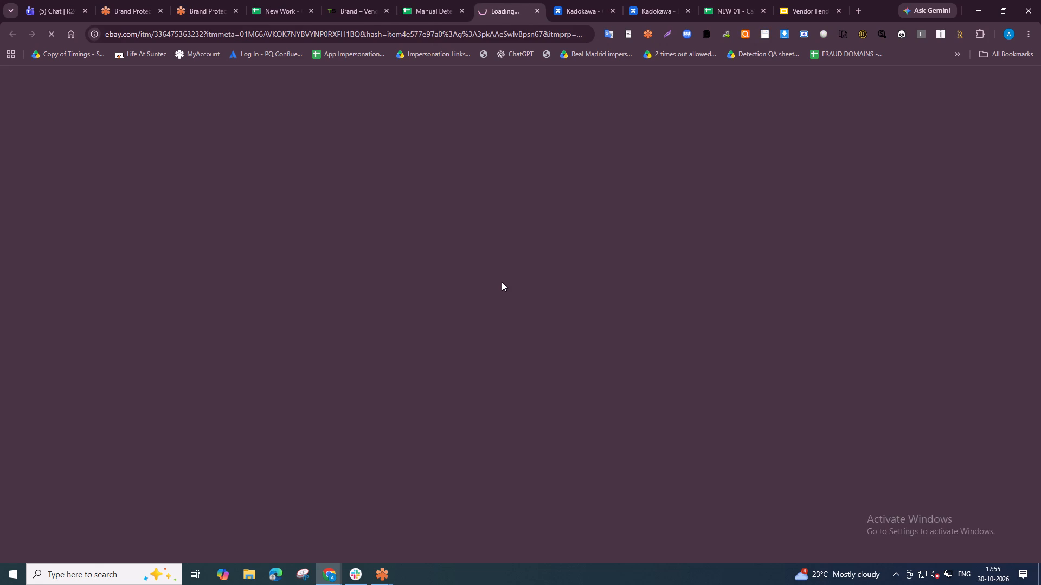
pyautogui.click(449, 0)
pyautogui.press('Down')
pyautogui.hotkey('alt', 'Return')
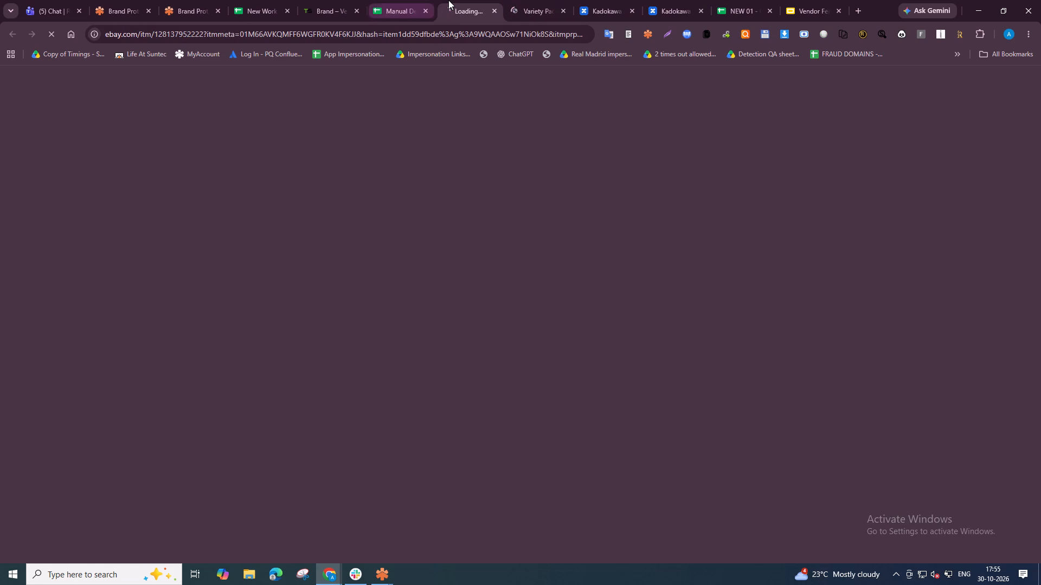
pyautogui.click(409, 0)
pyautogui.press('Down')
pyautogui.hotkey('alt', 'Return')
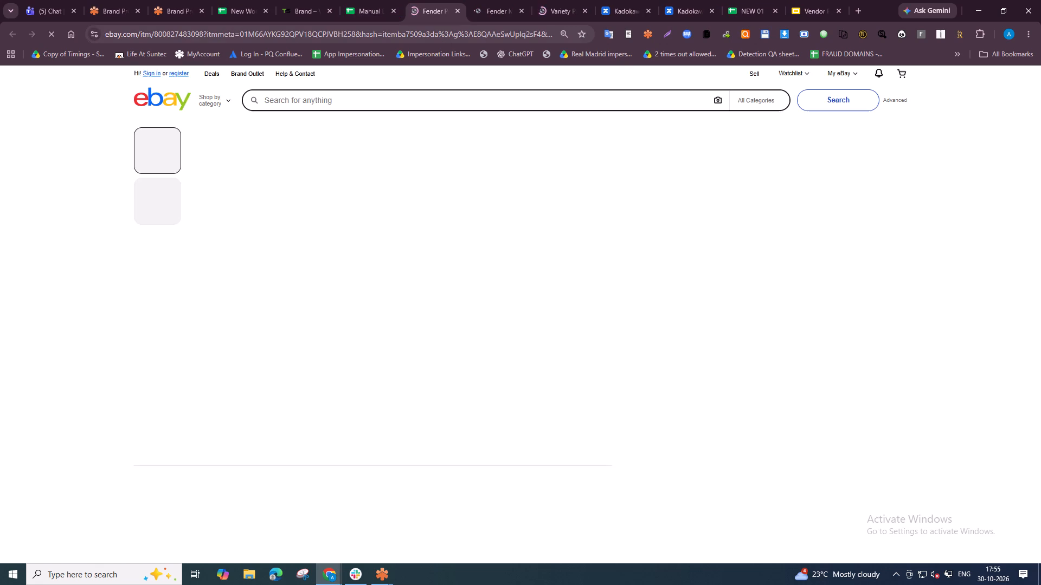
# Copy the URL of the Fender Pick 351 Shape Premium Picks listing into C27989 of New Work and close the listing.
pyautogui.click(439, 37)
pyautogui.hotkey('ctrl', 'a')
pyautogui.hotkey('ctrl', 'c')
pyautogui.hotkey('ctrl', 'c')
pyautogui.hotkey('ctrl', 'c')
pyautogui.click(240, 0)
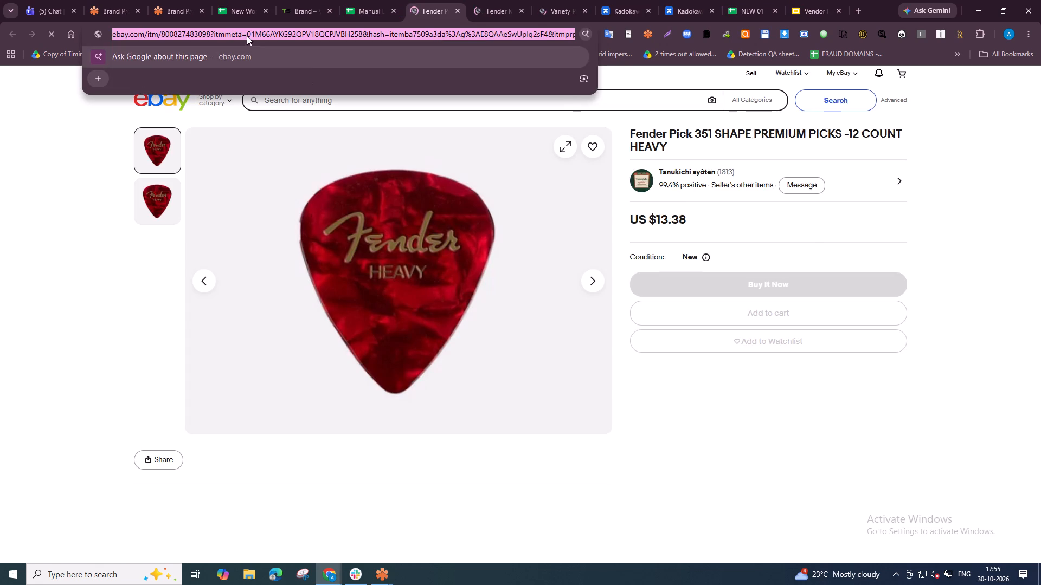
pyautogui.click(342, 360)
pyautogui.hotkey('ctrl', 'v')
pyautogui.click(428, 0)
pyautogui.hotkey('ctrl', 'w')
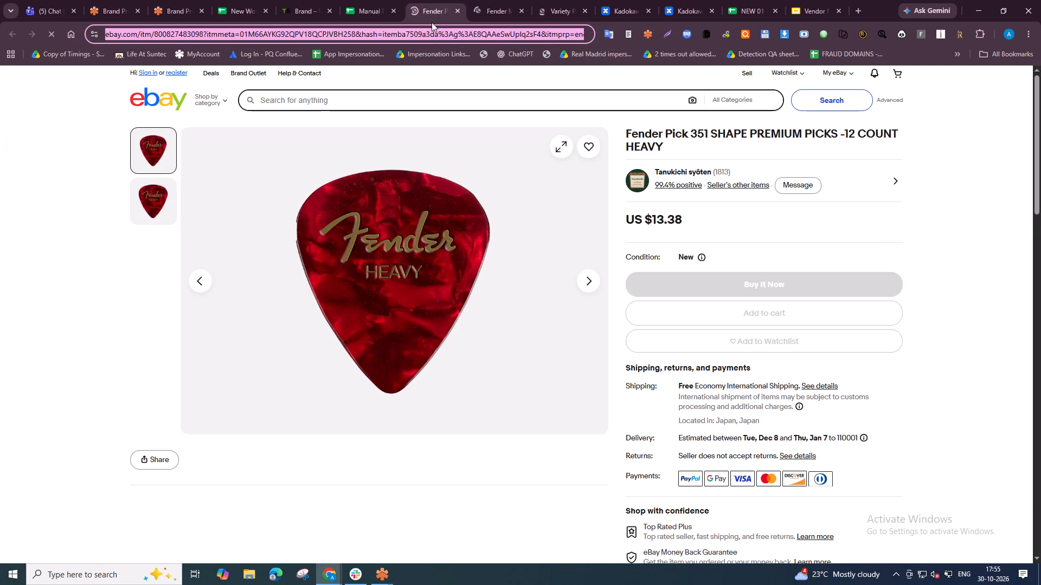
# Copy the URL of the Fender Medium Guitar Picks 351 Rainbow Zebra listing into C27990 of New Work and close the listing.
pyautogui.click(400, 36)
pyautogui.hotkey('ctrl', 'a')
pyautogui.hotkey('ctrl', 'c')
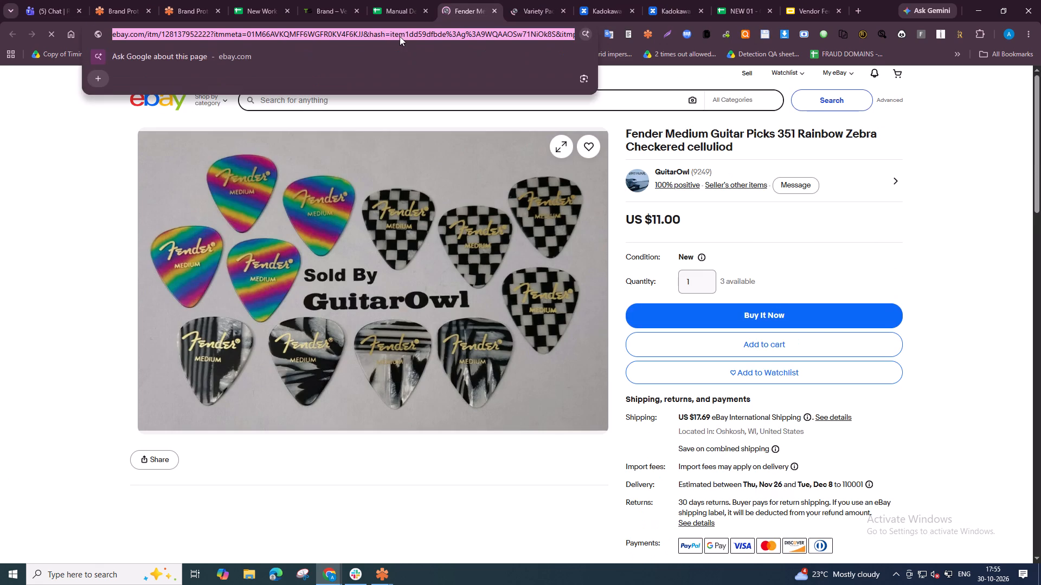
pyautogui.hotkey('ctrl', 'c')
pyautogui.hotkey('ctrl', 'c')
pyautogui.click(264, 0)
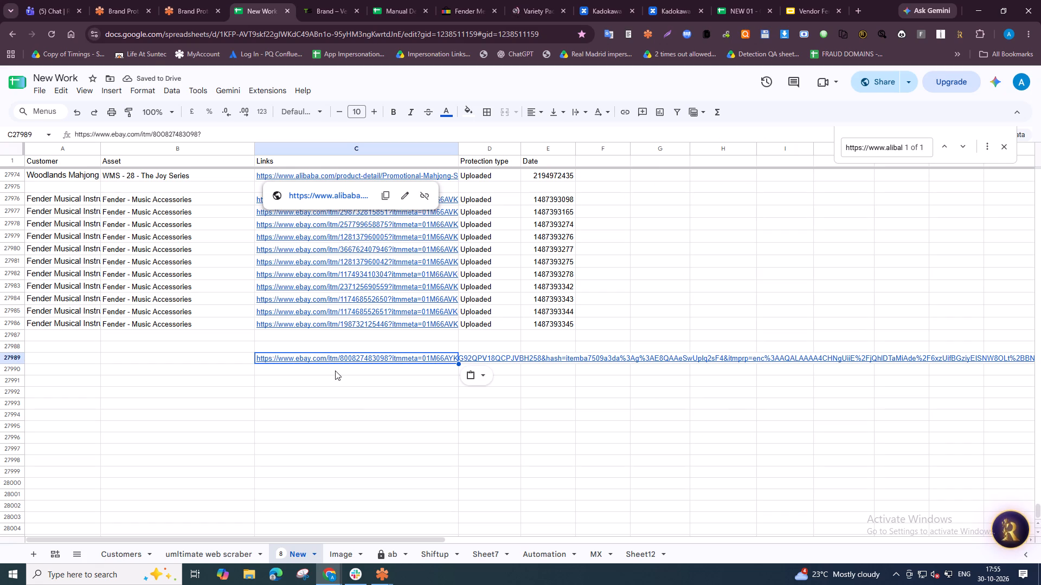
pyautogui.click(335, 370)
pyautogui.hotkey('ctrl', 'v')
pyautogui.click(360, 404)
pyautogui.click(457, 0)
pyautogui.hotkey('ctrl', 'w')
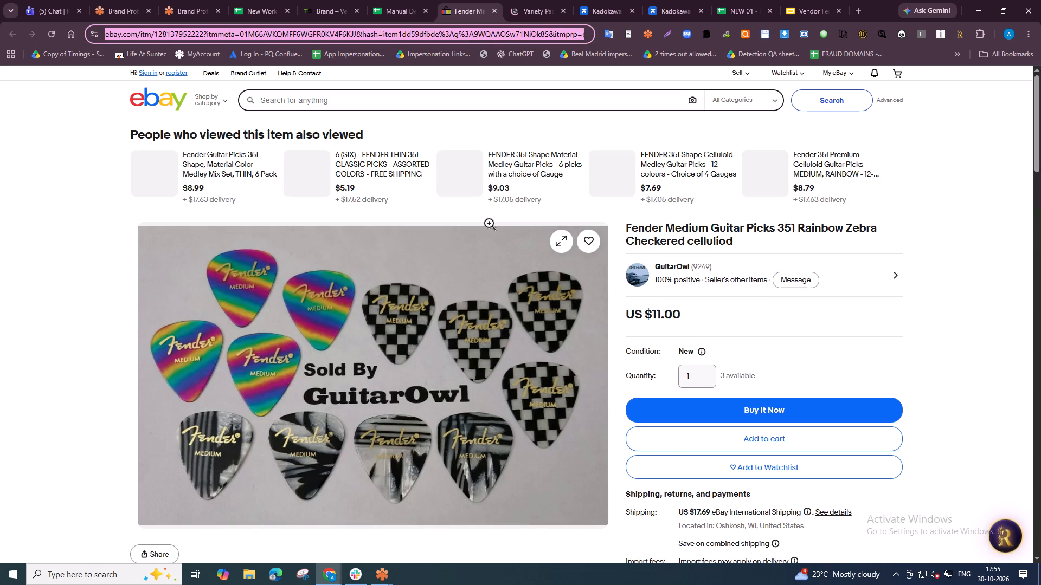
# Copy the URL of the Variety Pack of 21 Guitar Picks listing, examine its images, and close it.
pyautogui.click(380, 34)
pyautogui.hotkey('ctrl', 'a')
pyautogui.hotkey('ctrl', 'c')
pyautogui.hotkey('ctrl', 'c')
pyautogui.hotkey('ctrl', 'c')
pyautogui.hotkey('ctrl', 'c')
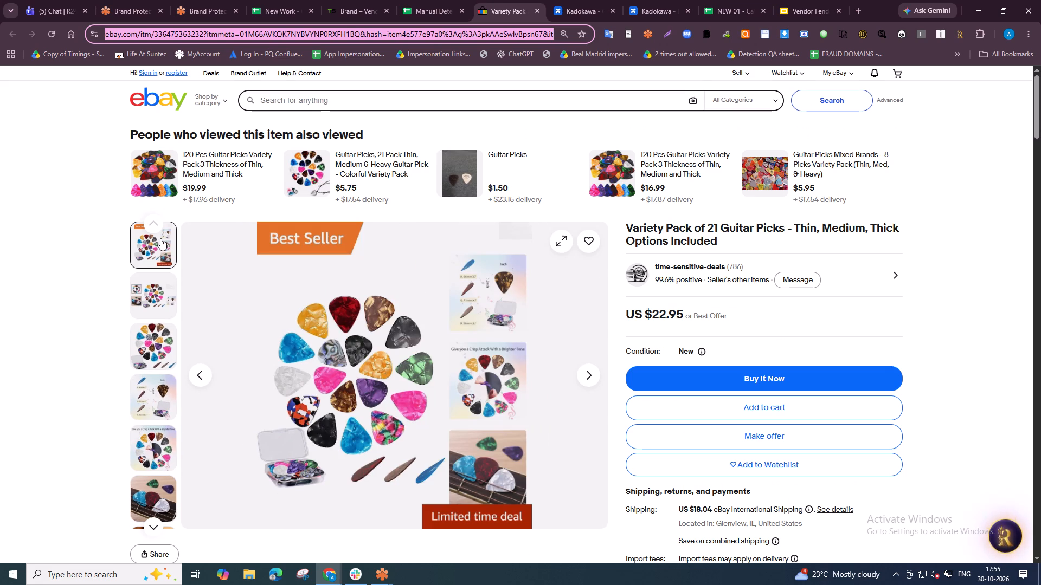
pyautogui.hotkey('ctrl', 'w')
# Delete the three reviewed links in C77612:C77614 of Manual Detection Records.
pyautogui.click(475, 0)
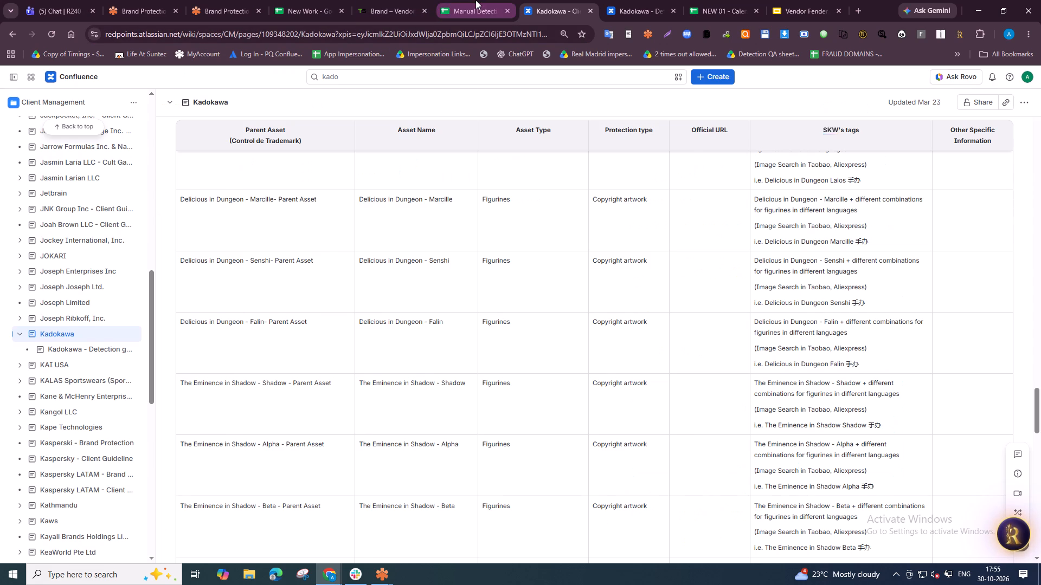
pyautogui.hotkey('ctrl', 'shift', 'Up')
pyautogui.press('Delete')
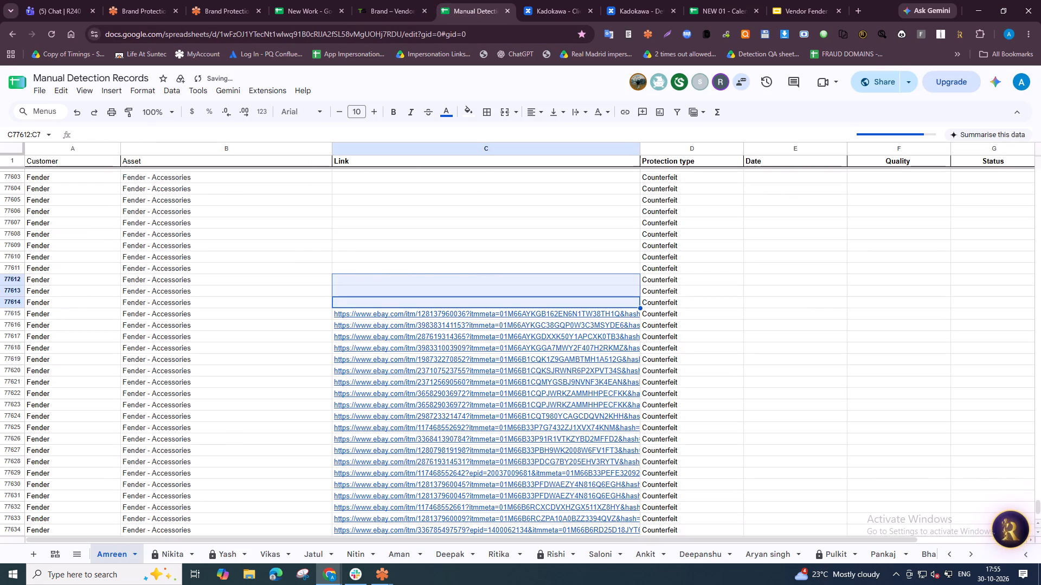
# Upload the two links in C27989:C27990 of New Work as Fender - Music Accessories product counterfeit incidents.
pyautogui.click(313, 0)
pyautogui.hotkey('ctrl', 'Up')
pyautogui.hotkey('ctrl', 'shift', 'Up')
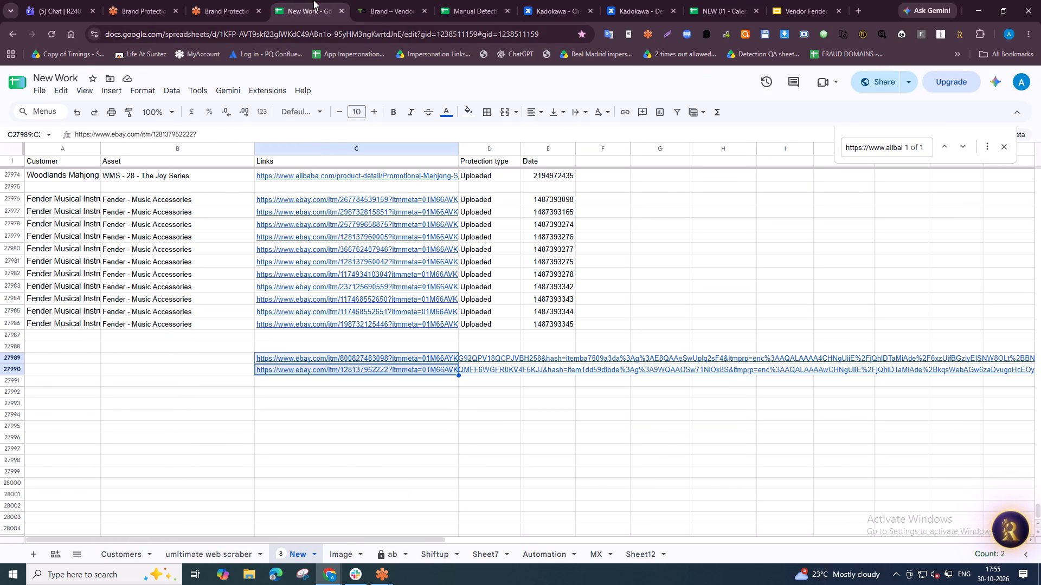
pyautogui.hotkey('ctrl', 'c')
pyautogui.hotkey('ctrl', 'c')
pyautogui.click(150, 0)
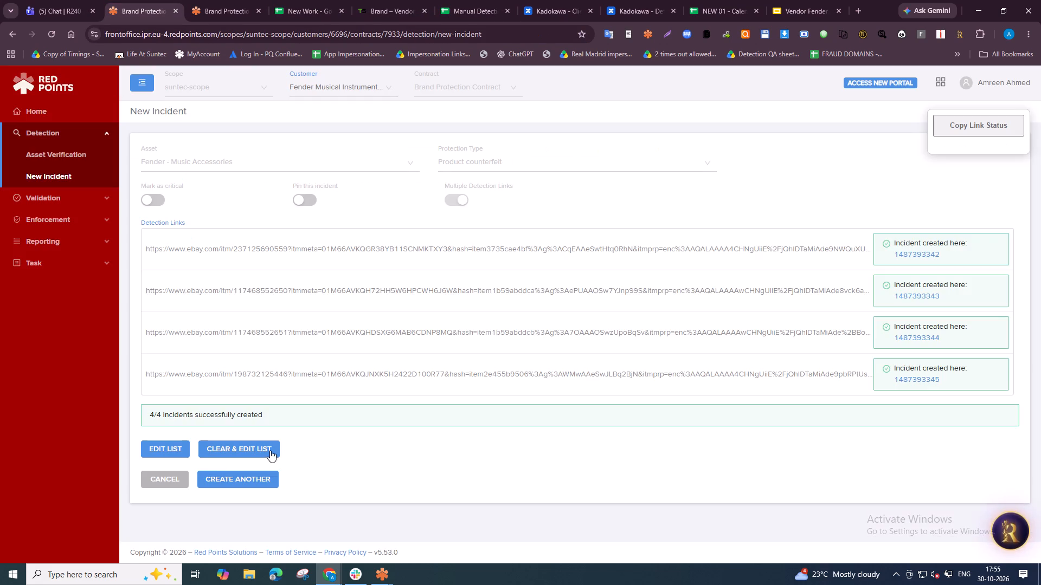
pyautogui.click(270, 450)
pyautogui.click(262, 302)
pyautogui.hotkey('ctrl', 'v')
pyautogui.click(224, 455)
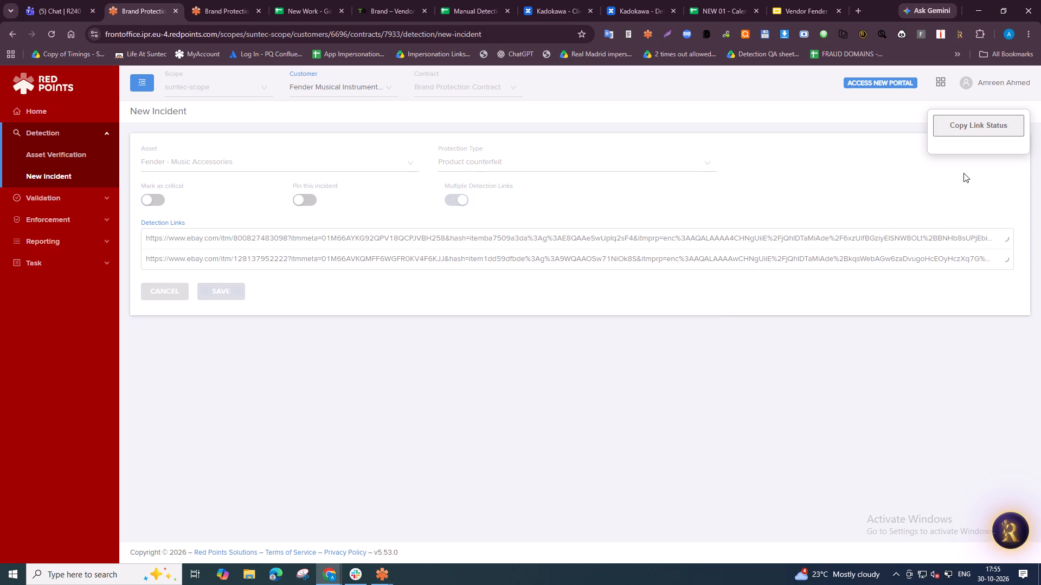
# Copy the link status of the two uploads into New Work, starting at cell C27989.
pyautogui.click(969, 126)
pyautogui.click(311, 0)
pyautogui.hotkey('ctrl', 'v')
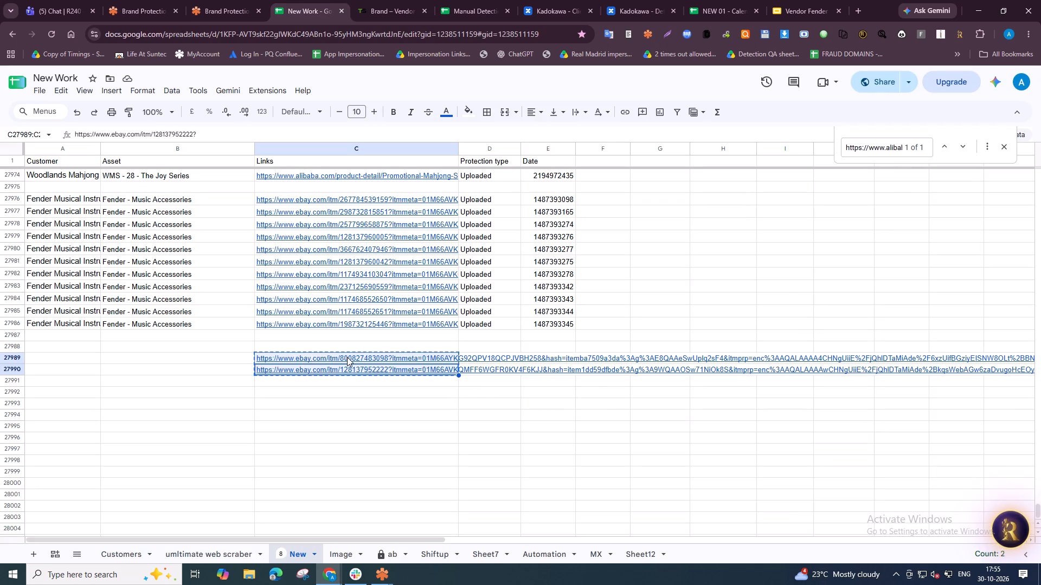
# Move the two newly logged links, with statuses and incident IDs, from C27990:E27991 up to cell C27987.
pyautogui.press('Down')
pyautogui.hotkey('ctrl', 'shift', 'Down')
pyautogui.hotkey('ctrl', 'shift', 'Right')
pyautogui.hotkey('ctrl', 'x')
pyautogui.press('Up')
pyautogui.press('Up')
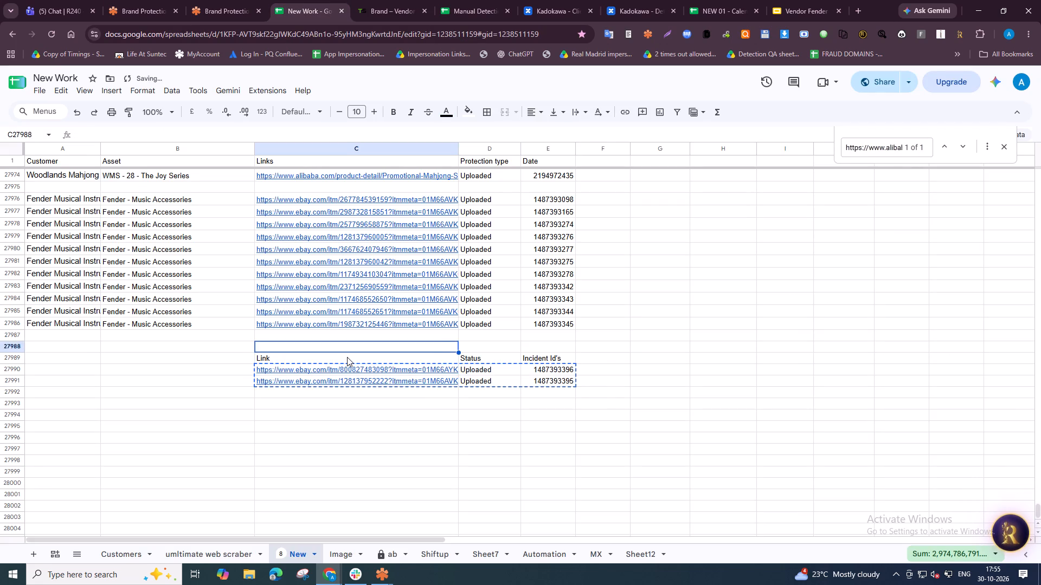
pyautogui.press('Up')
pyautogui.hotkey('ctrl', 'v')
# Fill the Fender customer and Fender - Music Accessories asset down into rows 27987 and 27988 and select the contiguous asset entries.
pyautogui.press('Left')
pyautogui.hotkey('ctrl', 'd')
pyautogui.press('Left')
pyautogui.hotkey('ctrl', 'd')
pyautogui.press('Down')
pyautogui.hotkey('ctrl', 'd')
pyautogui.press('Right')
pyautogui.hotkey('ctrl', 'd')
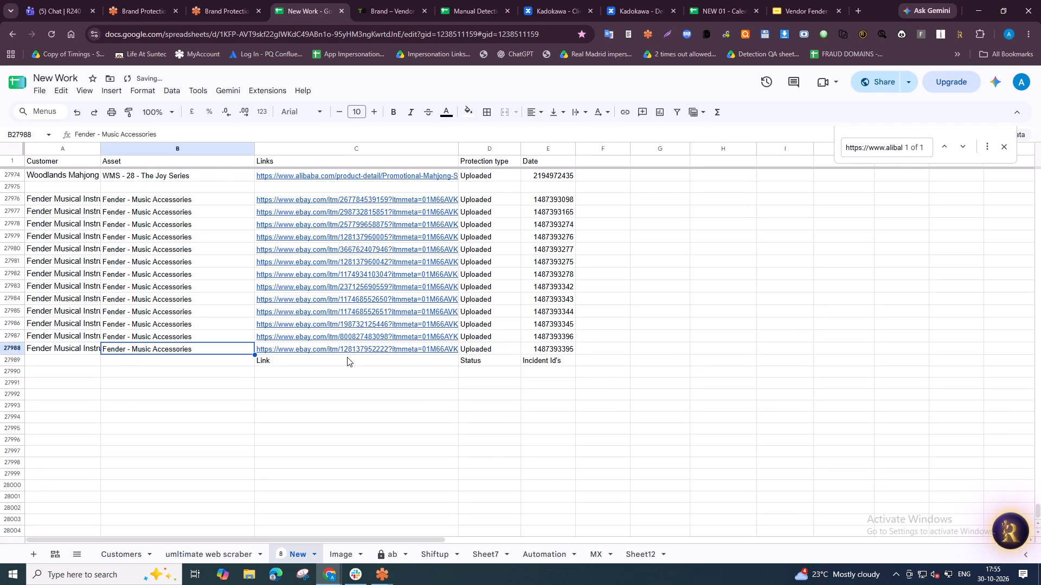
pyautogui.hotkey('ctrl', 'shift', 'Up')
# Enter 13 in I27493 as the Fender Musical Instruments Corporation count in the customer tally.
pyautogui.click(762, 347)
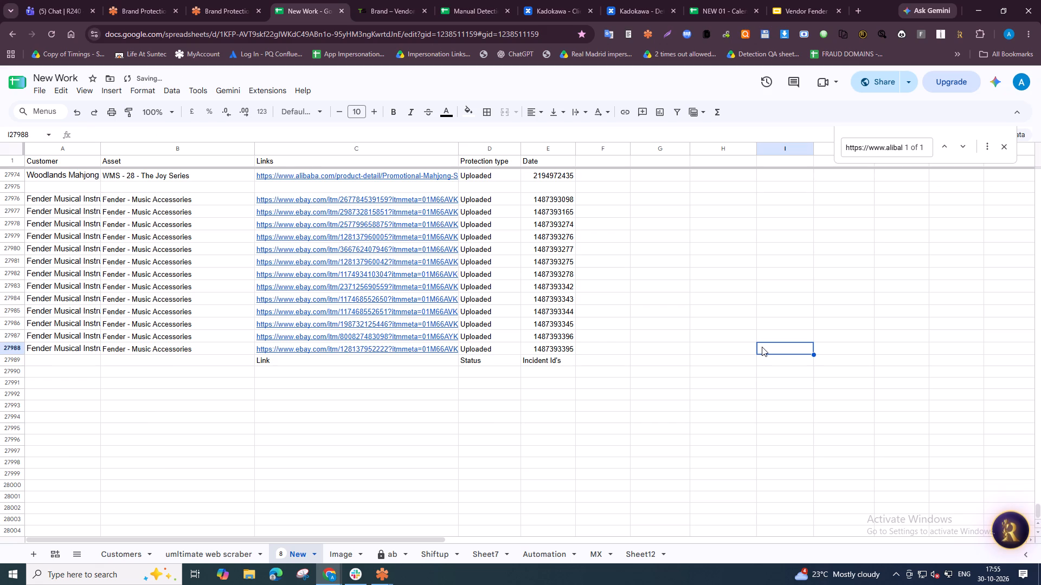
pyautogui.hotkey('ctrl', 'Up')
pyautogui.hotkey('ctrl', 'Up')
pyautogui.press('Up')
pyautogui.press('Down')
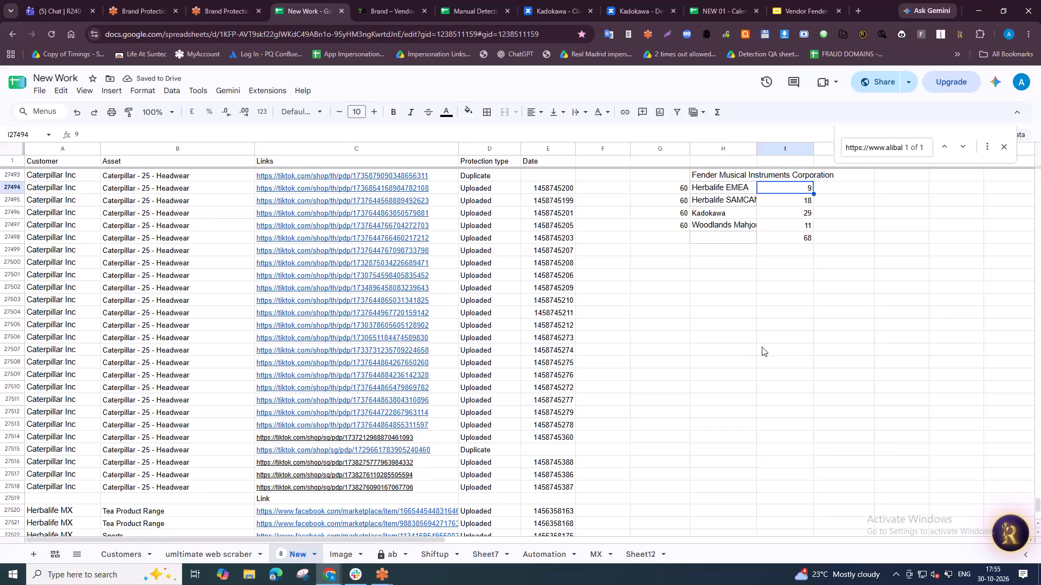
pyautogui.press('Up')
pyautogui.press('Up')
pyautogui.press('Down')
pyautogui.write('13')
pyautogui.press('Up')
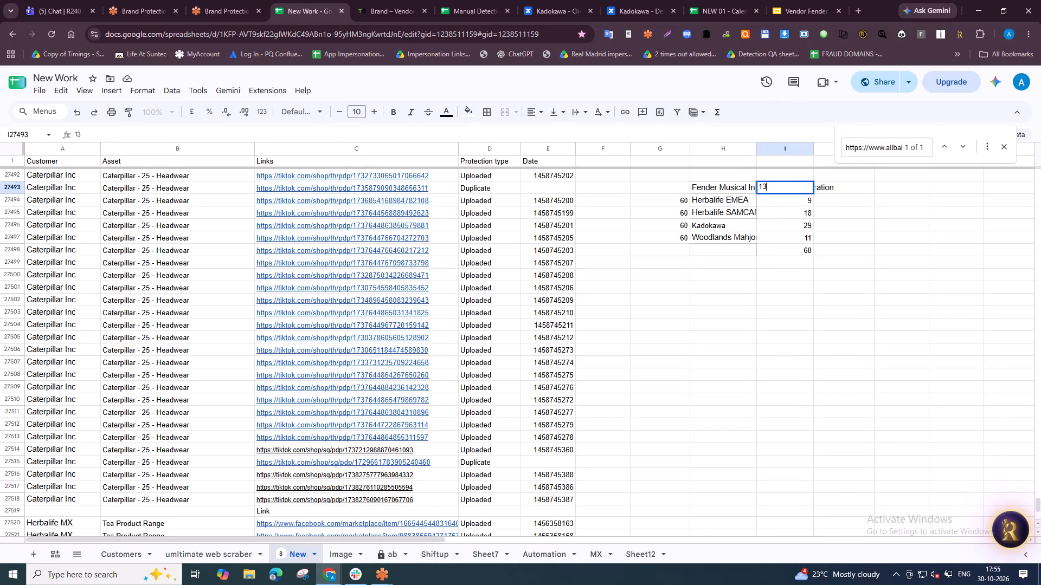
# Select the tally figures from I27493 through I27498 to check their sum.
pyautogui.press('Down')
pyautogui.hotkey('ctrl', 'shift', 'Down')
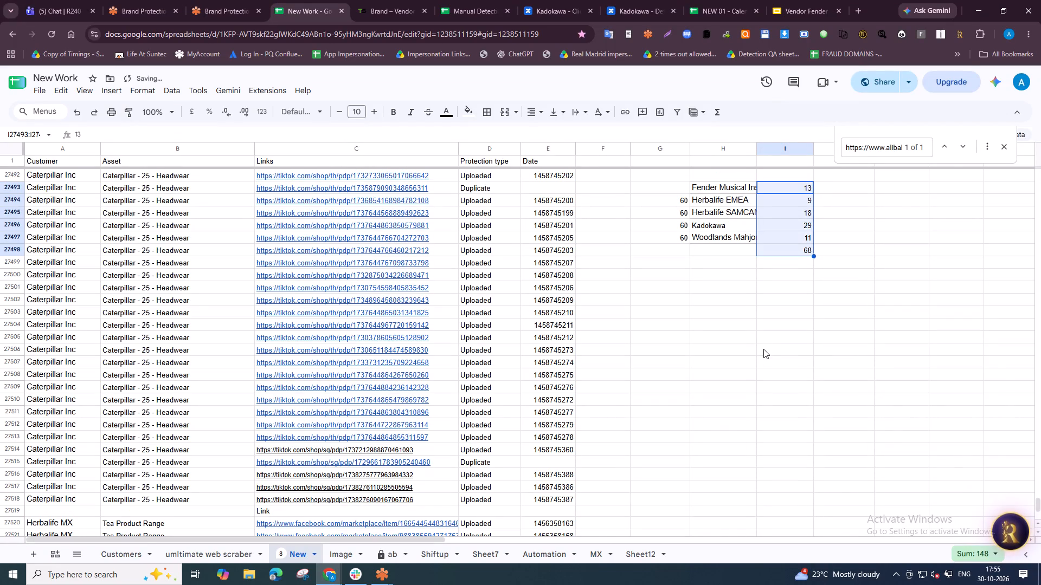